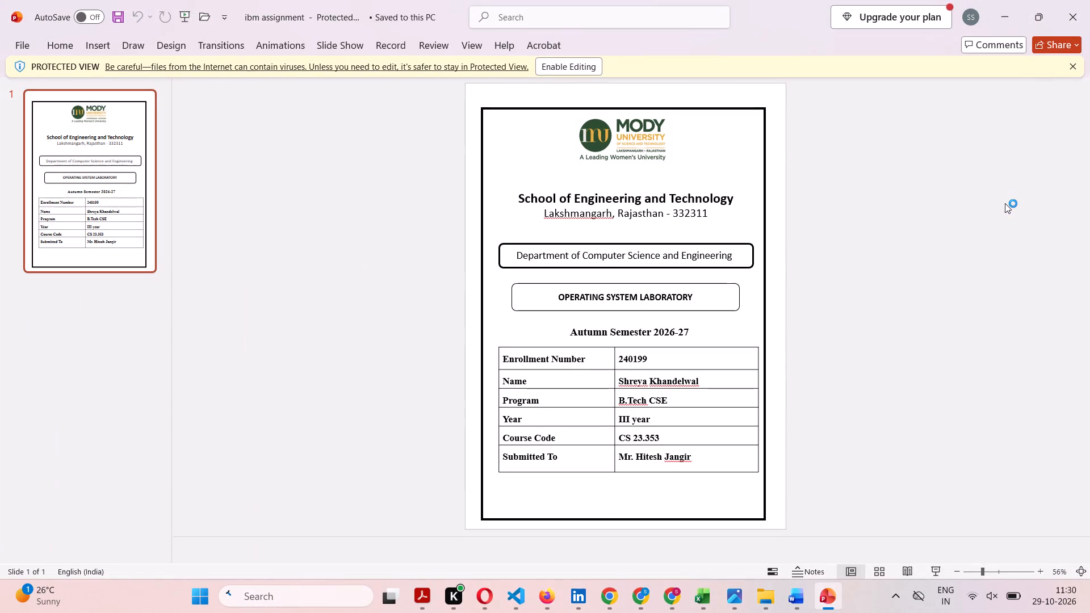
Enable editing for the protected ibm assignment presentation.
{"action": "left_click", "coordinate": [557, 62]}
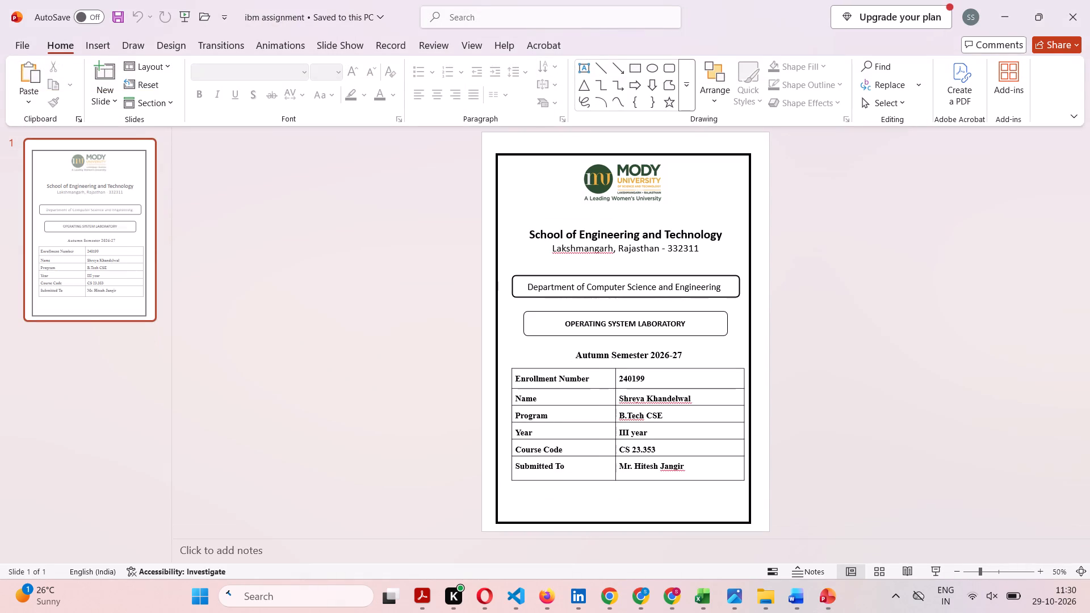
Delete the course title "OPERATING SYSTEM LABORATORY" from the rounded box on the cover slide.
{"action": "scroll", "coordinate": [496, 332], "scroll_direction": "down", "scroll_amount": 1}
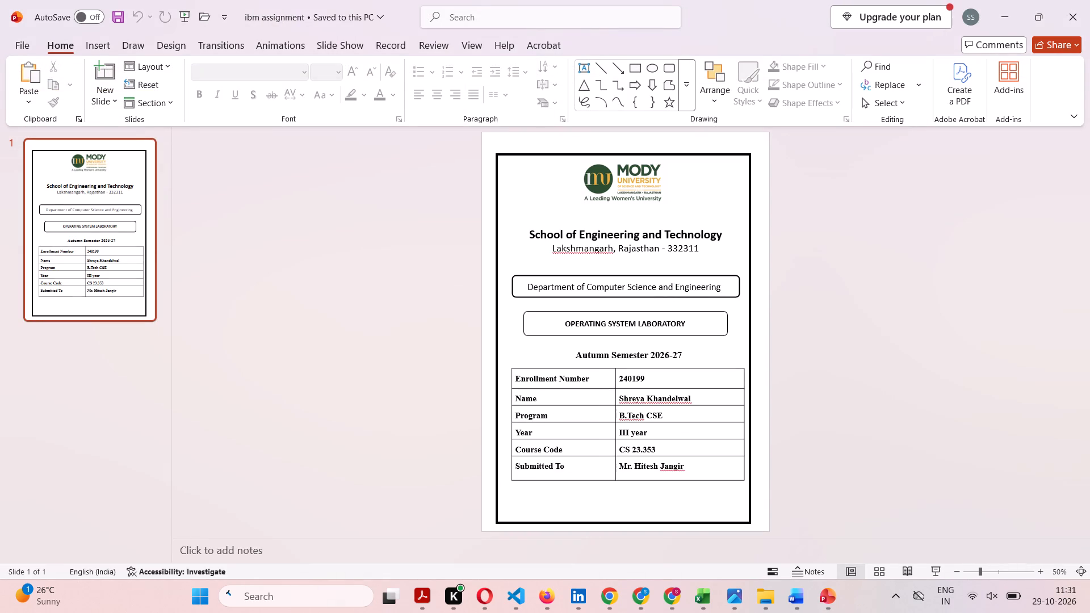
{"action": "left_click", "coordinate": [691, 325]}
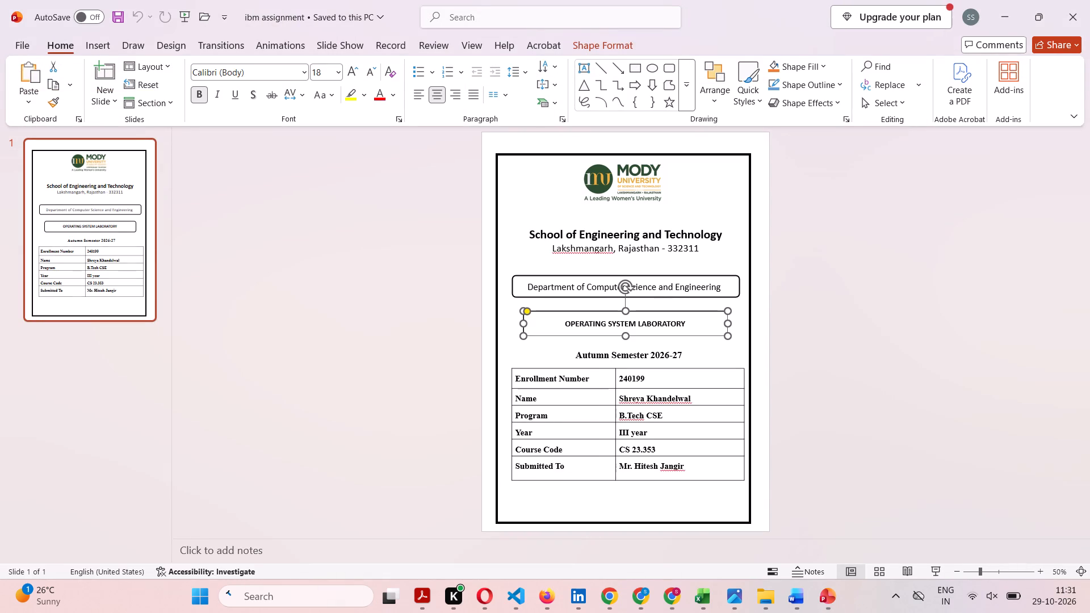
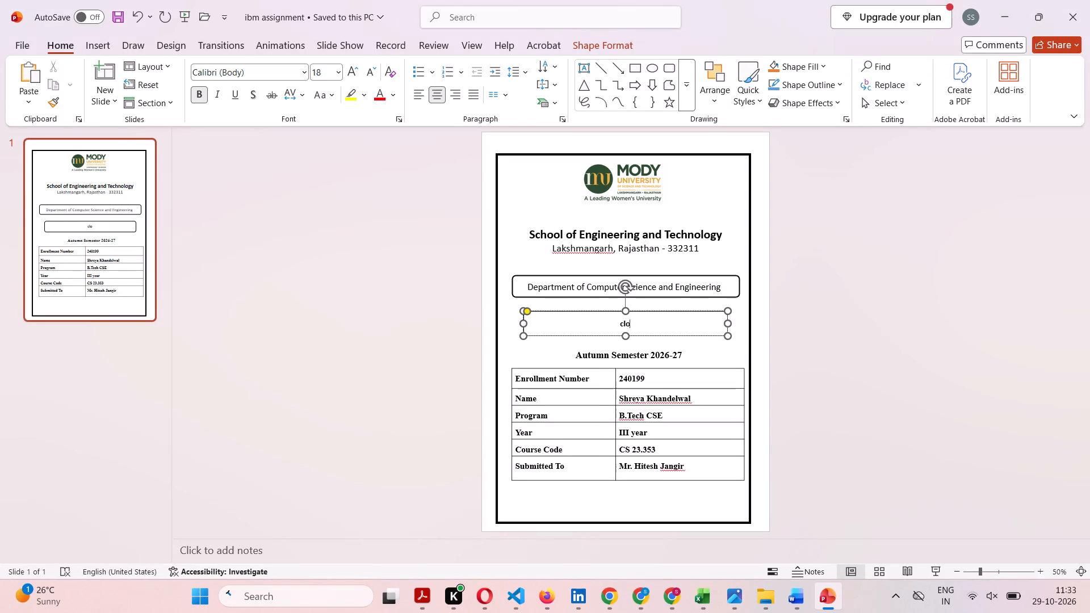
Replace the lowercase text in the rounded box below the department name with the course title "CLOUD COMPUTING".
{"action": "key", "text": "BackSpace"}
{"action": "key", "text": "BackSpace"}
{"action": "key", "text": "BackSpace"}
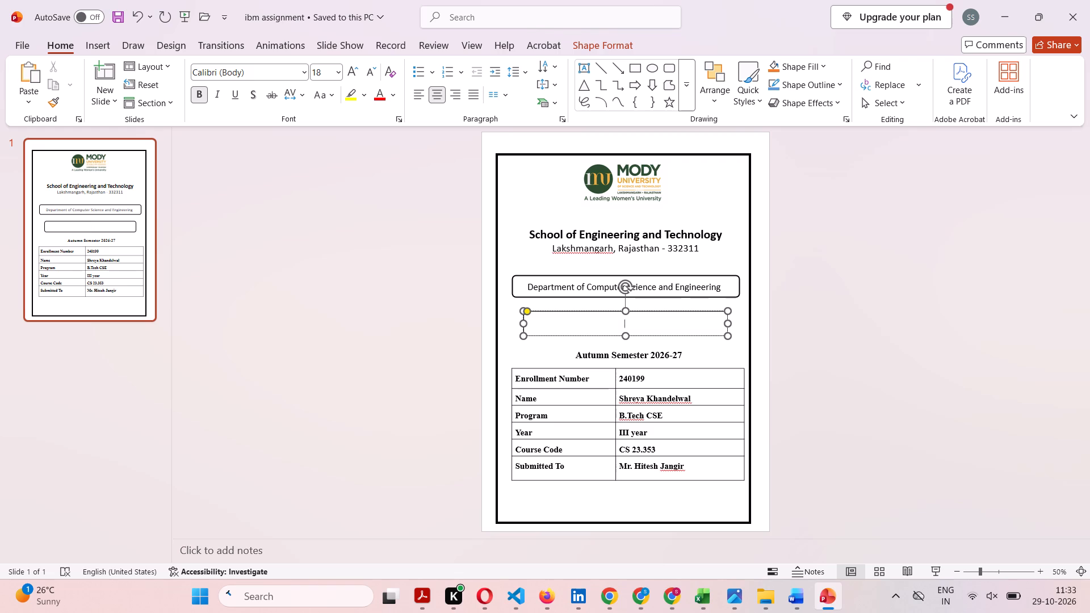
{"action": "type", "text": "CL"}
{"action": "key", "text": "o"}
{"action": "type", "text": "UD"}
Complete the course title in the rounded box under the department name so it reads "CLOUD COMPUTING(INFOSYS)".
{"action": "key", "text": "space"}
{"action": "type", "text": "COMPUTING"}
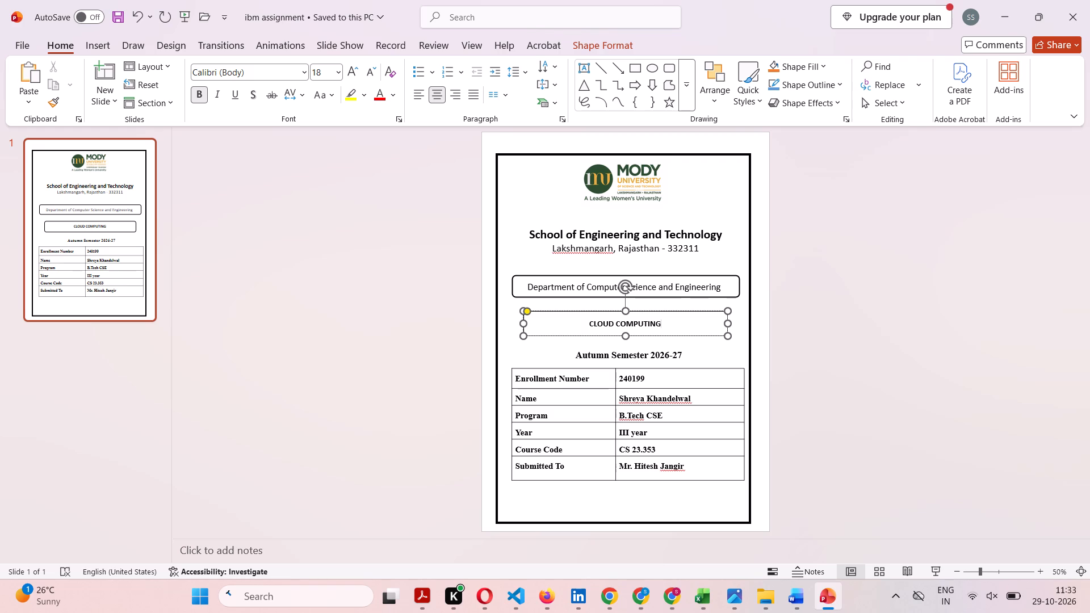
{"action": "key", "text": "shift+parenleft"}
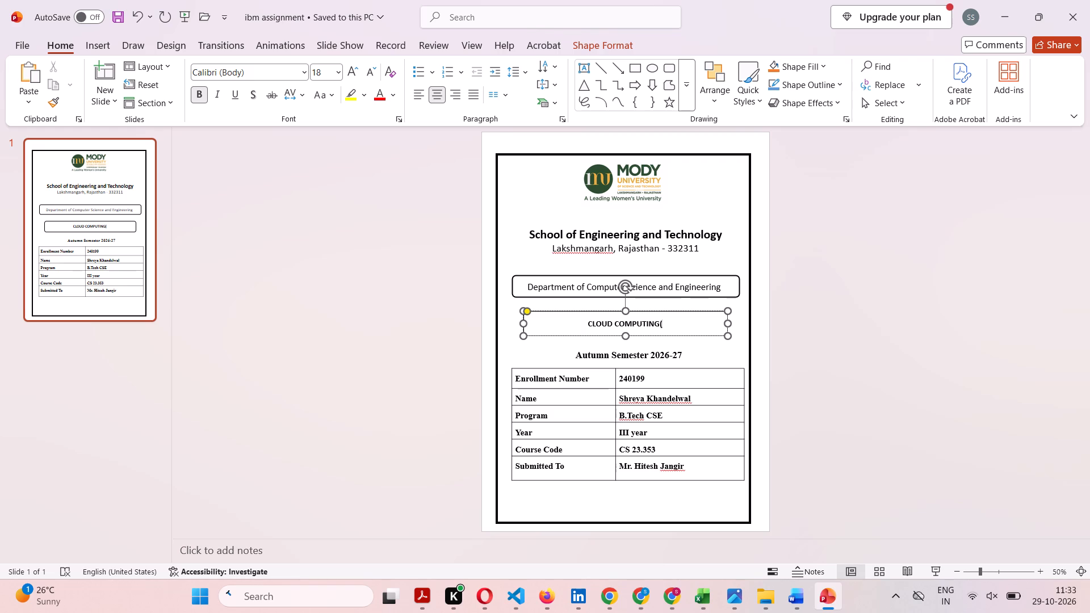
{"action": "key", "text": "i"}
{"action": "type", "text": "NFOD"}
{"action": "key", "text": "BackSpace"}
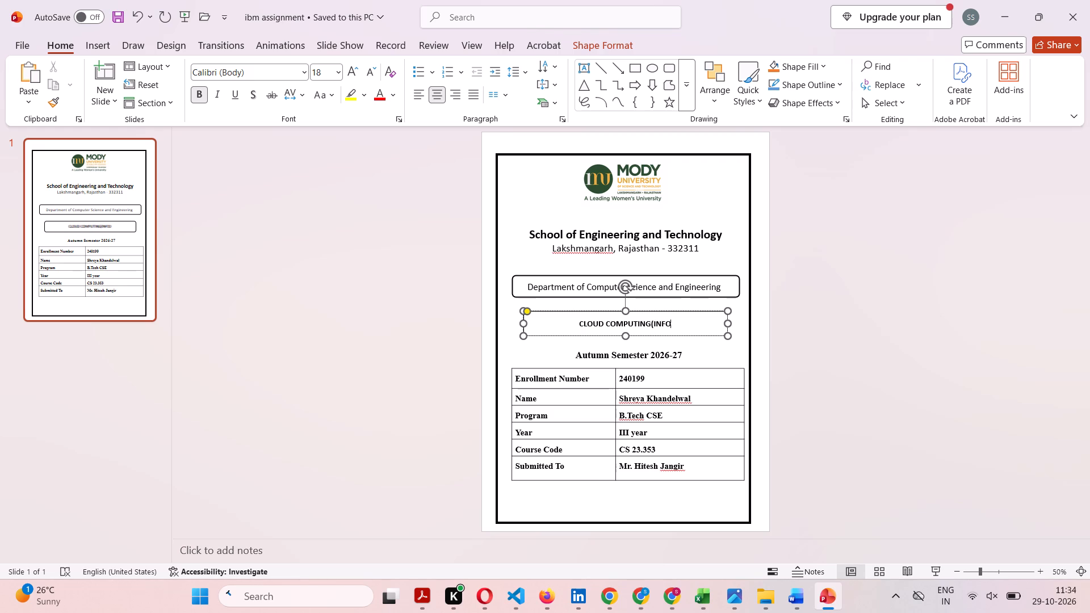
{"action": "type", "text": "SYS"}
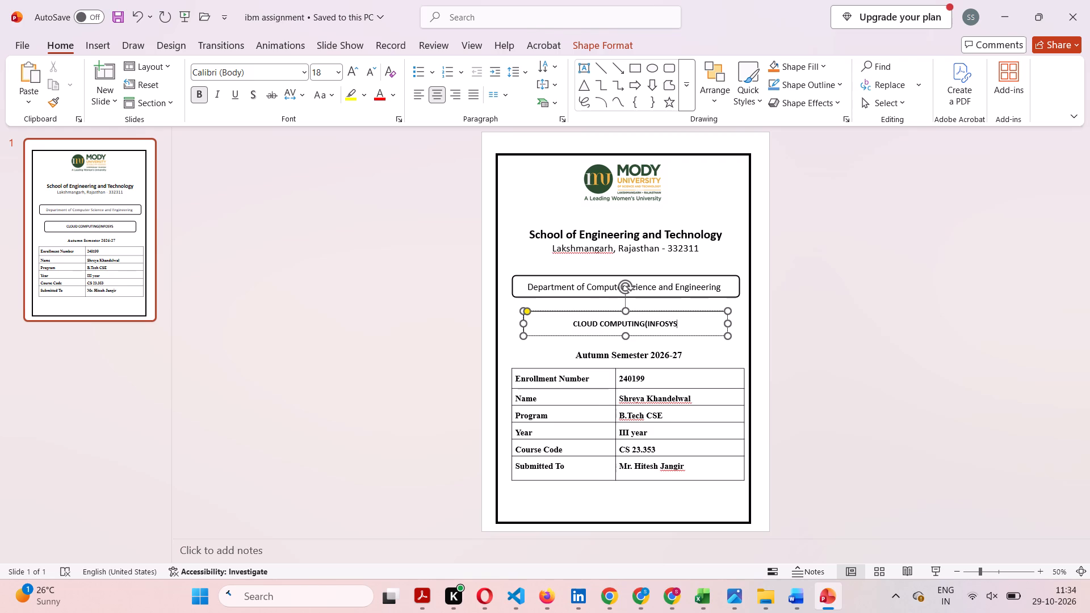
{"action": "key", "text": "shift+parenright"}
{"action": "left_click", "coordinate": [891, 330]}
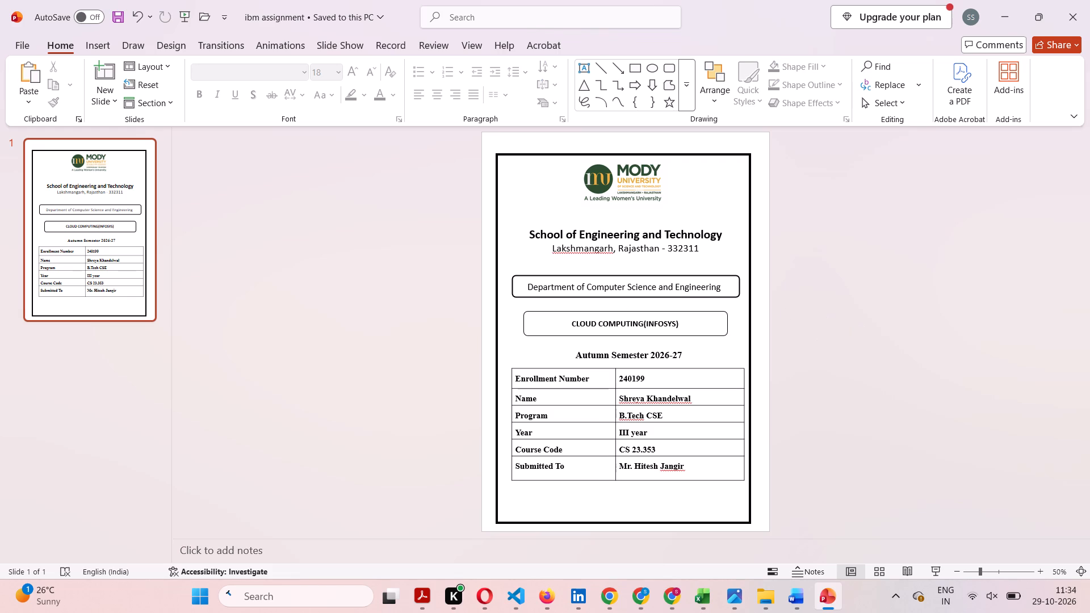
Insert a space before "(INFOSYS)" in the course title box.
{"action": "left_click", "coordinate": [643, 322]}
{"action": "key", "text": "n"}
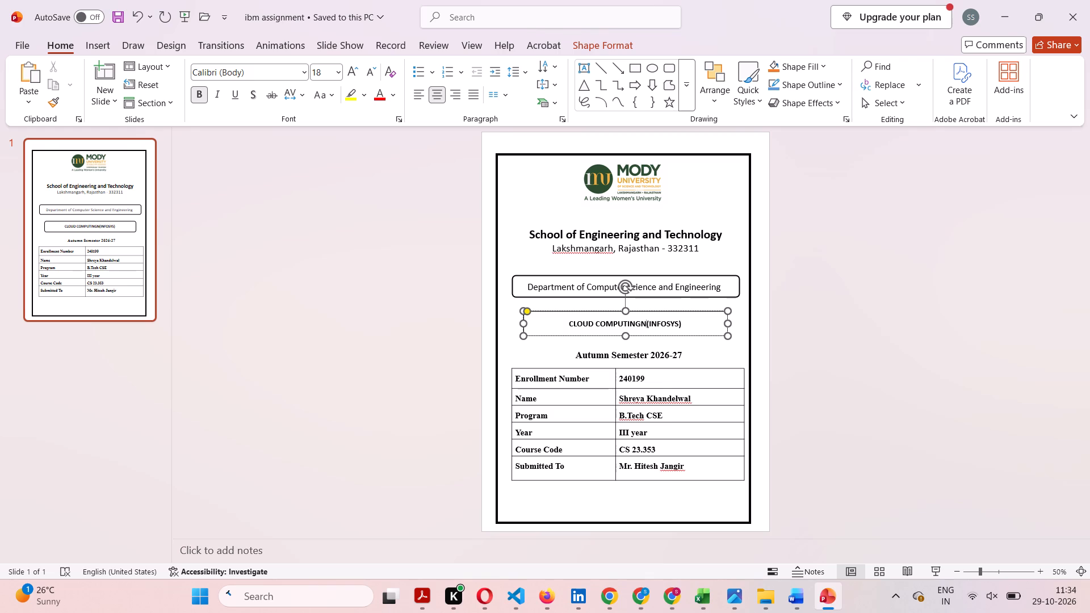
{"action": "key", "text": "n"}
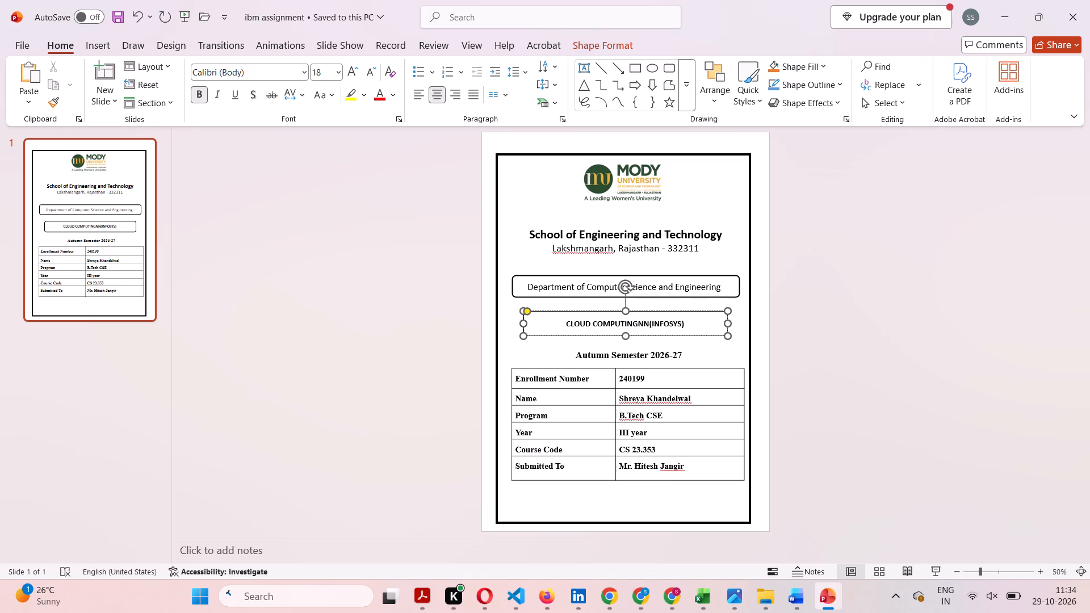
{"action": "key", "text": "BackSpace"}
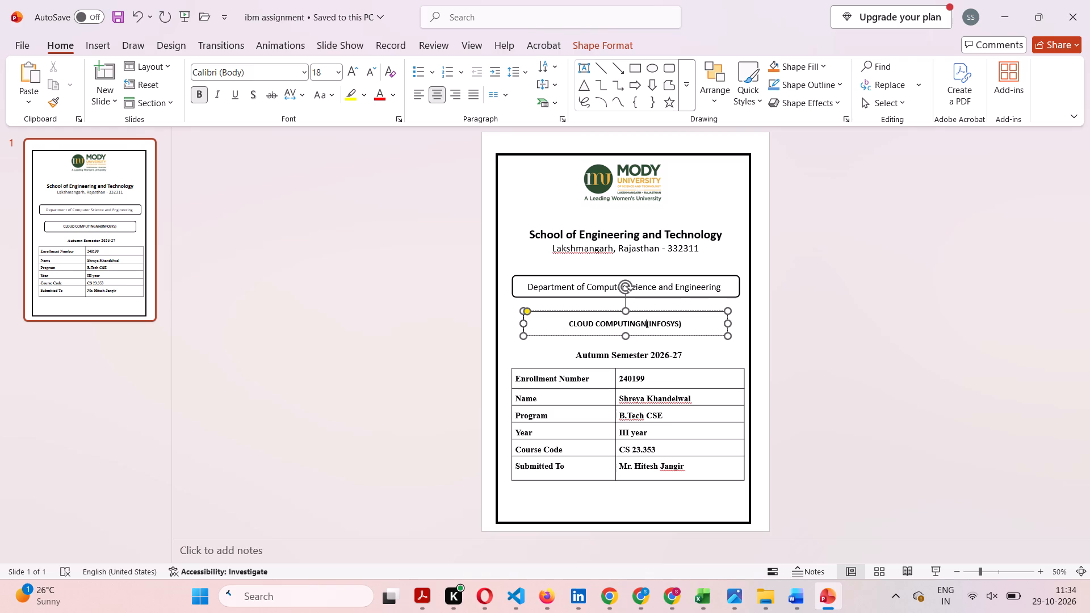
{"action": "key", "text": "BackSpace"}
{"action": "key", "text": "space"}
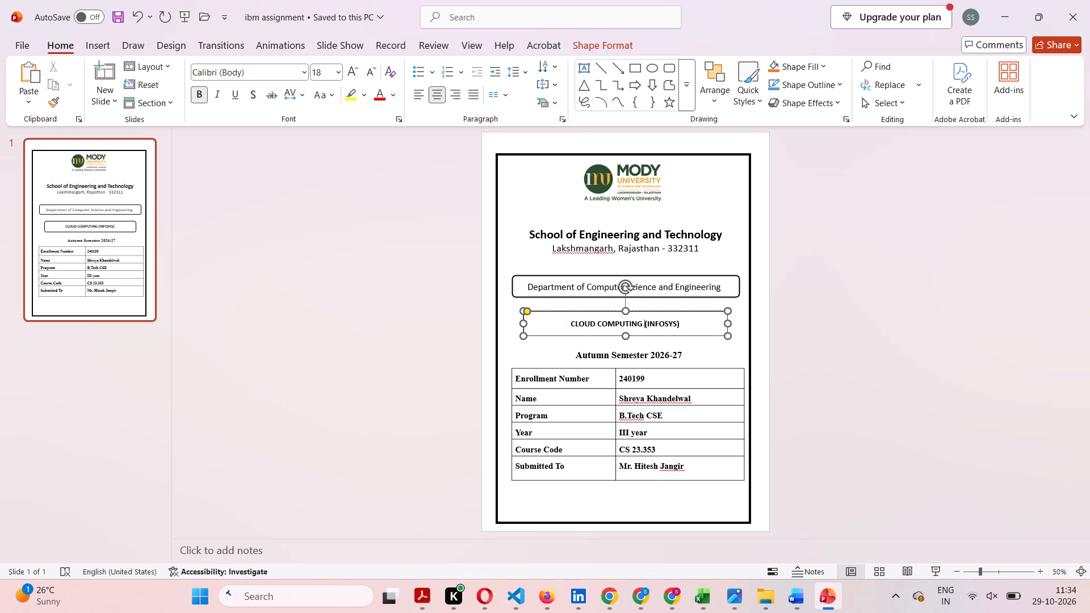
{"action": "left_click", "coordinate": [730, 345]}
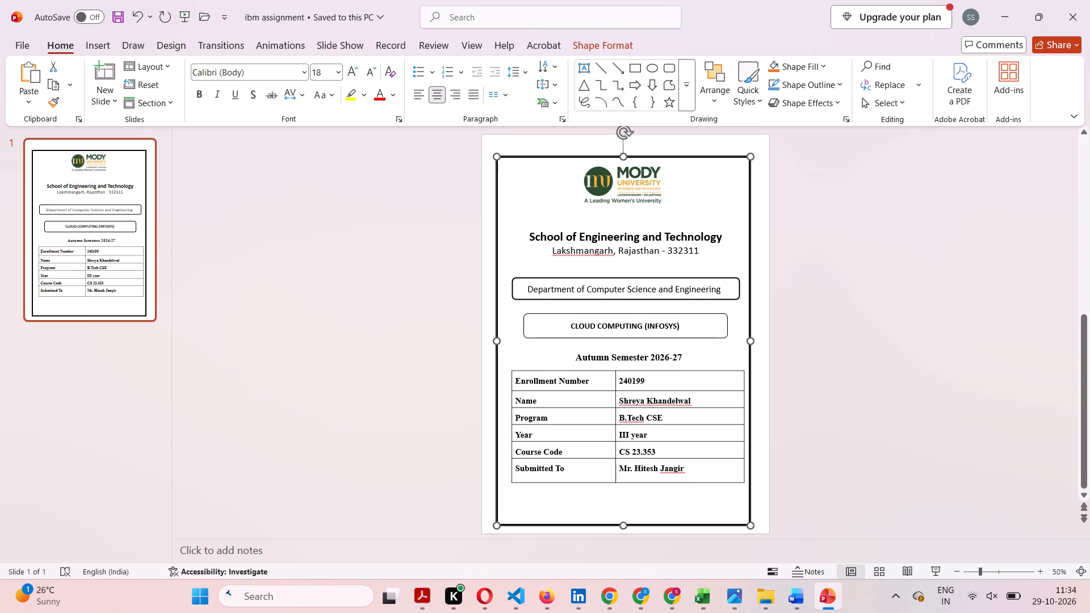
Replace the enrollment number in the cover page table with the submitting student's own number.
{"action": "left_click", "coordinate": [643, 384]}
{"action": "key", "text": "BackSpace"}
{"action": "key", "text": "BackSpace"}
{"action": "key", "text": "BackSpace"}
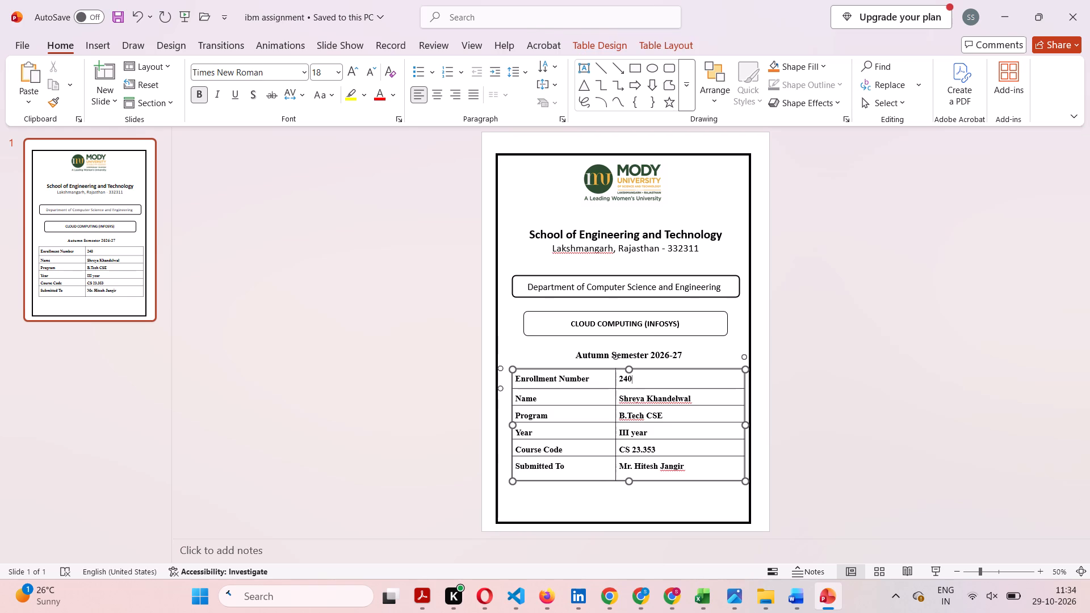
{"action": "key", "text": "BackSpace"}
{"action": "key", "text": "BackSpace"}
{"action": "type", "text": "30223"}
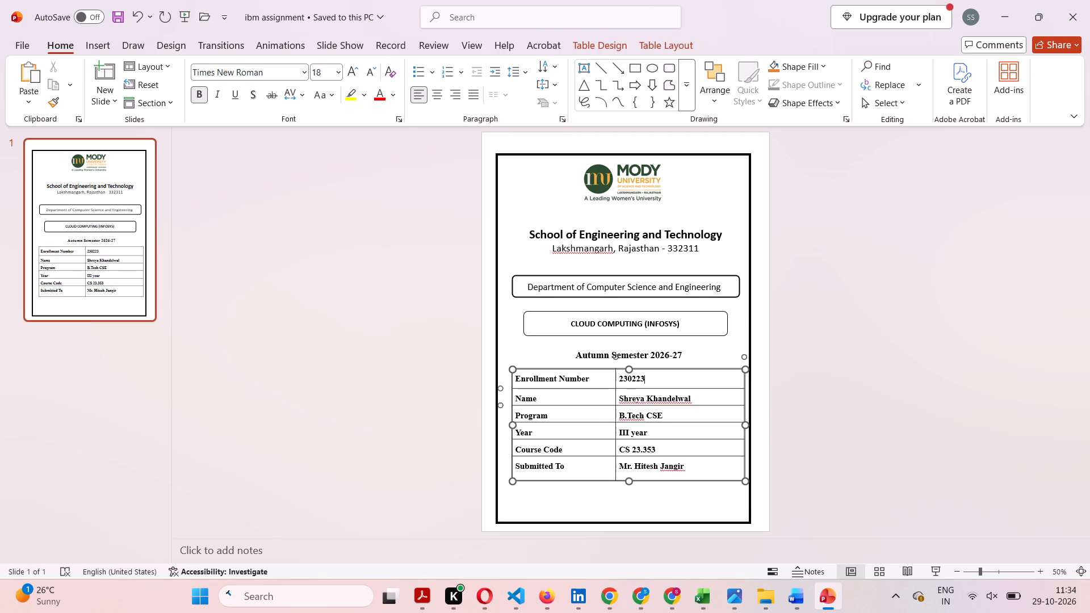
Replace the student name in the Name row of the table with the submitting student's full name.
{"action": "left_click", "coordinate": [706, 395]}
{"action": "key", "text": "BackSpace"}
{"action": "key", "text": "BackSpace"}
{"action": "key", "text": "BackSpace"}
{"action": "key", "text": "BackSpace"}
{"action": "key", "text": "BackSpace"}
{"action": "key", "text": "BackSpace"}
{"action": "key", "text": "BackSpace"}
{"action": "key", "text": "BackSpace"}
{"action": "key", "text": "BackSpace"}
{"action": "key", "text": "BackSpace"}
{"action": "key", "text": "BackSpace"}
{"action": "key", "text": "BackSpace"}
{"action": "key", "text": "BackSpace"}
{"action": "key", "text": "BackSpace"}
{"action": "key", "text": "BackSpace"}
{"action": "key", "text": "BackSpace"}
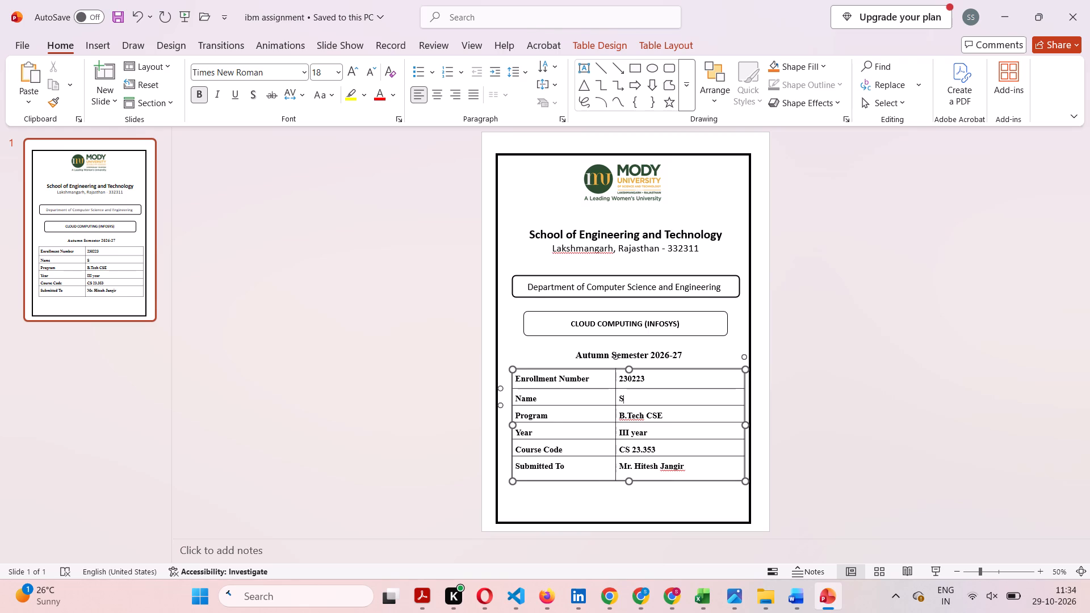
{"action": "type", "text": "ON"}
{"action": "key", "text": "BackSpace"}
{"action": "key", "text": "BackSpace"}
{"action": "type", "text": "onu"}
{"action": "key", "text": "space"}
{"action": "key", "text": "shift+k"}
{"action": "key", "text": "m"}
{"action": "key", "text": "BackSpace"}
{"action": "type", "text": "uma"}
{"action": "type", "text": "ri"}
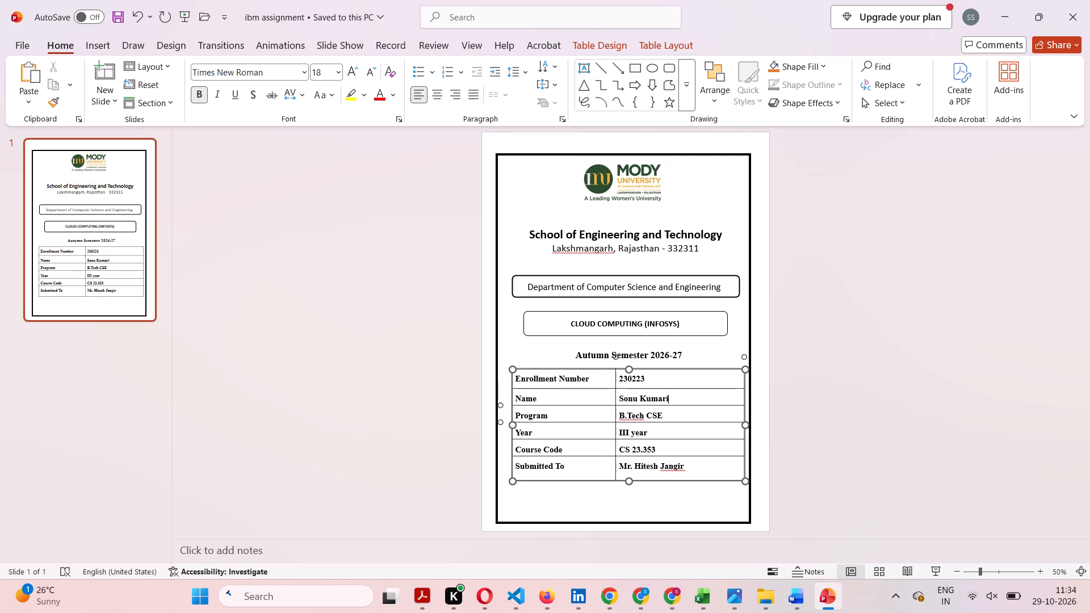
Change the Year row of the table to "IV year".
{"action": "left_click", "coordinate": [672, 419]}
{"action": "left_click", "coordinate": [630, 431]}
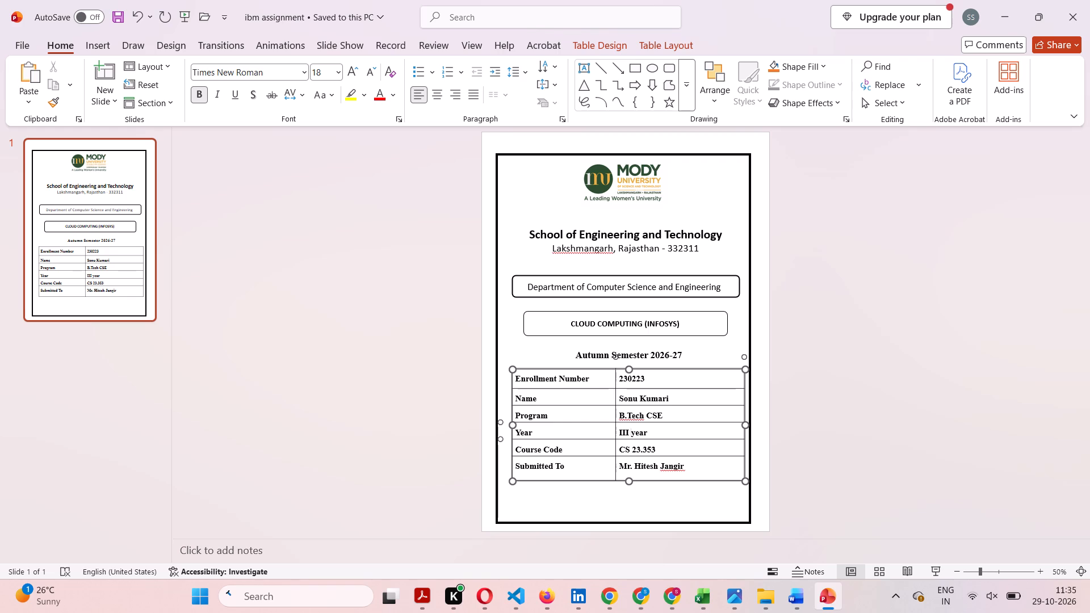
{"action": "left_click", "coordinate": [630, 431]}
{"action": "key", "text": "BackSpace"}
{"action": "key", "text": "BackSpace"}
{"action": "key", "text": "BackSpace"}
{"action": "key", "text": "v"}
{"action": "key", "text": "BackSpace"}
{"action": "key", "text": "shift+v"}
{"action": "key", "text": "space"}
Change the course code in the table to CS 23.461.
{"action": "left_click", "coordinate": [653, 450]}
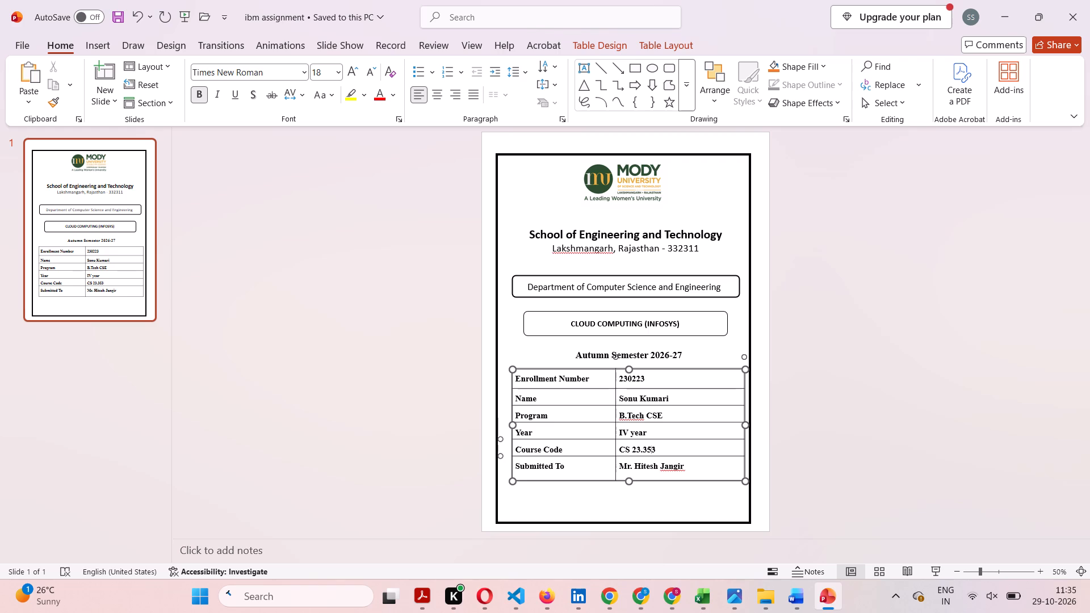
{"action": "left_click", "coordinate": [659, 448]}
{"action": "key", "text": "BackSpace"}
{"action": "key", "text": "BackSpace"}
{"action": "key", "text": "BackSpace"}
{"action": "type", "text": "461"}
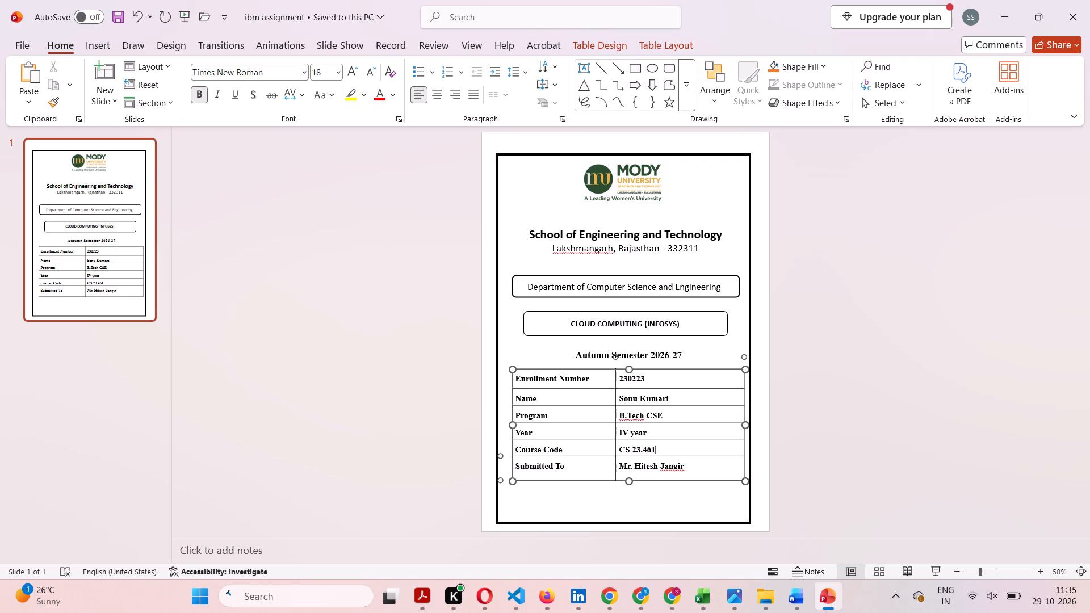
Delete the previous instructor's name from the Submitted To row of the cover page table.
{"action": "left_click", "coordinate": [690, 476]}
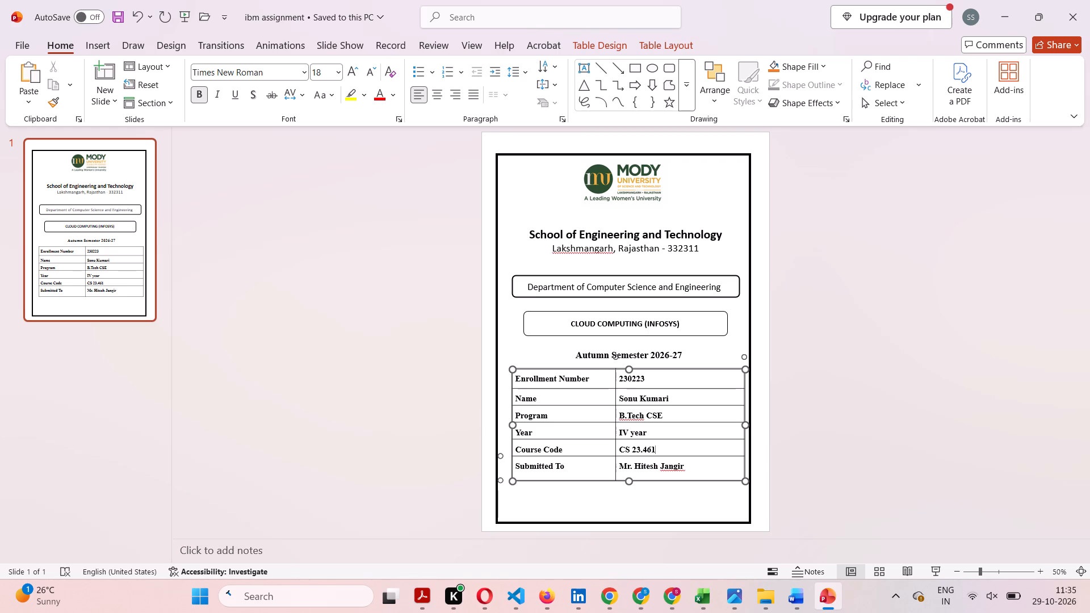
{"action": "left_click", "coordinate": [689, 466]}
{"action": "key", "text": "BackSpace"}
{"action": "key", "text": "BackSpace"}
{"action": "key", "text": "BackSpace"}
{"action": "key", "text": "BackSpace"}
{"action": "key", "text": "BackSpace"}
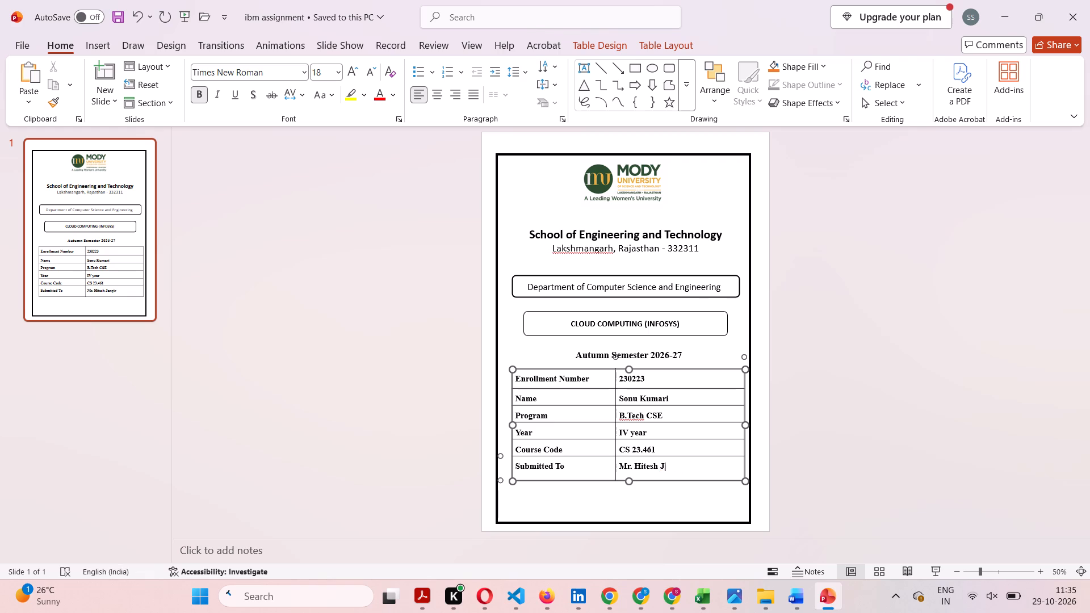
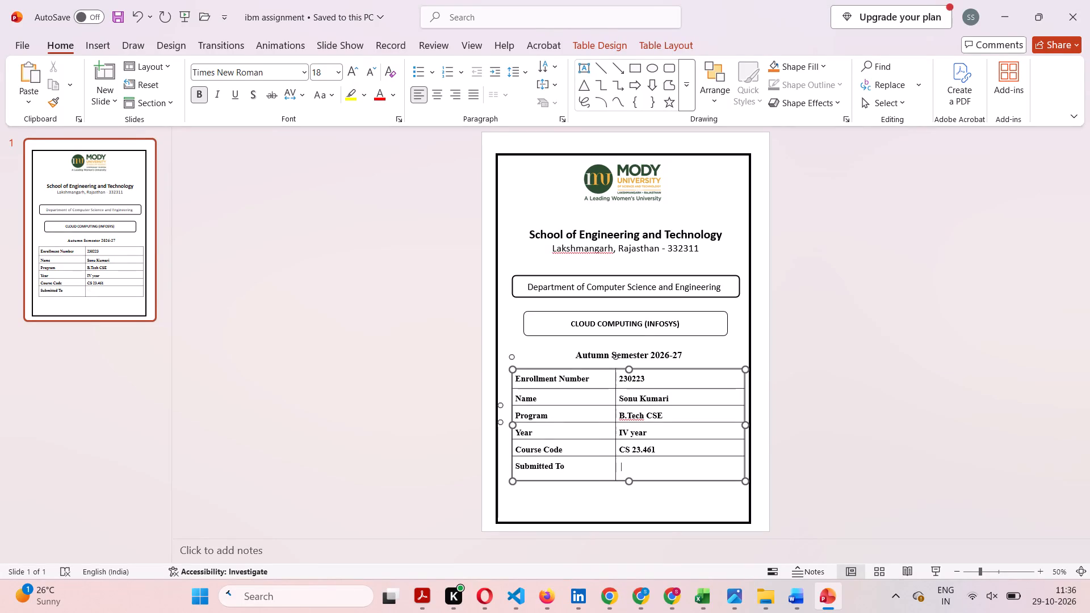
Paste the instructor's name into the empty Submitted To row of the cover page table.
{"action": "key", "text": "ctrl+v"}
{"action": "left_click", "coordinate": [648, 506]}
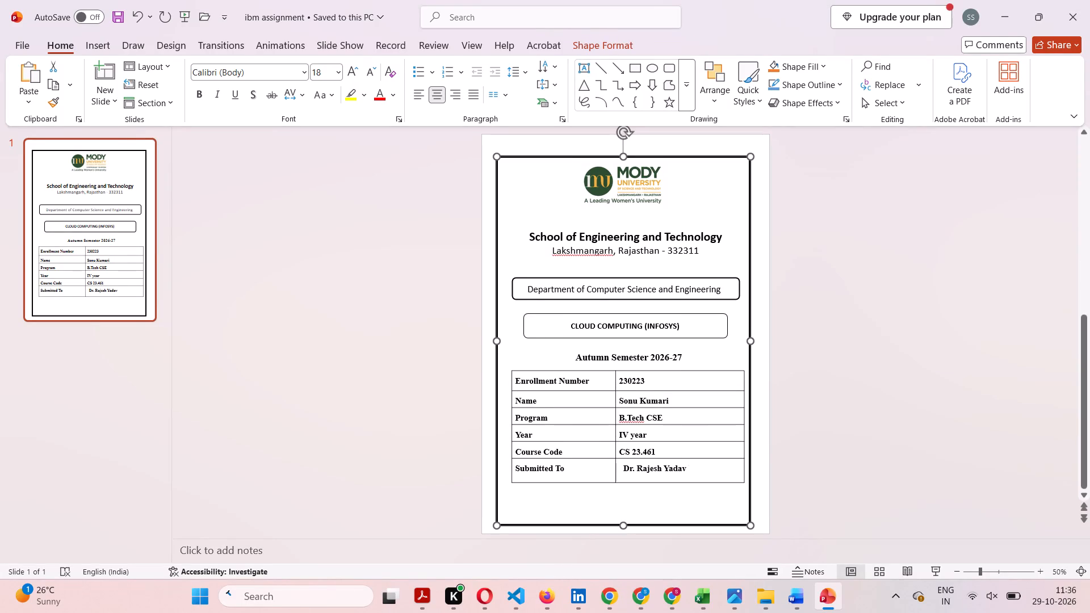
{"action": "scroll", "coordinate": [659, 402], "scroll_direction": "up", "scroll_amount": 1}
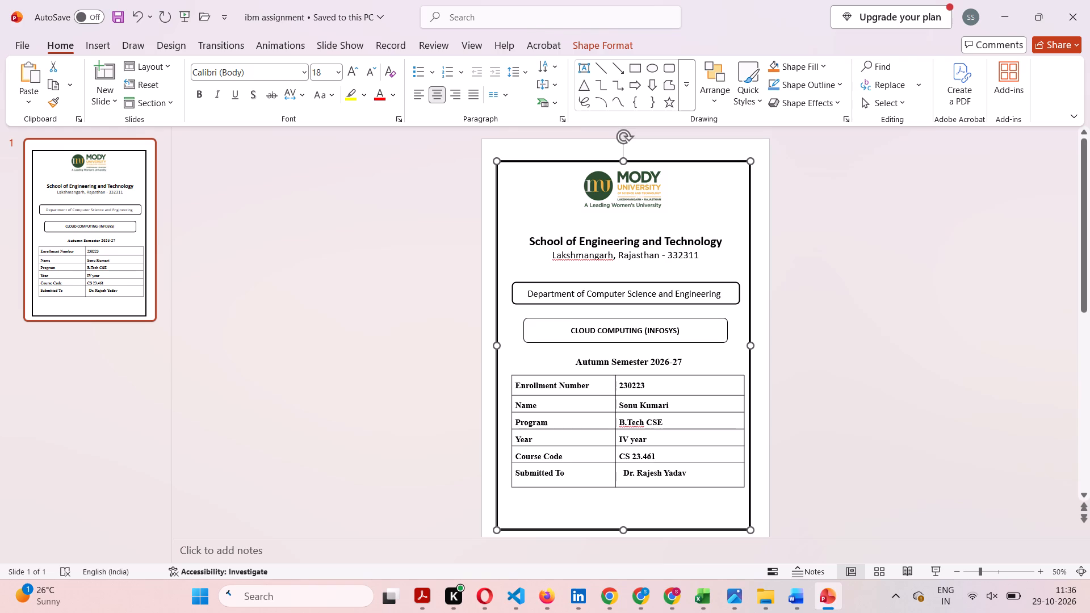
{"action": "left_click", "coordinate": [732, 297]}
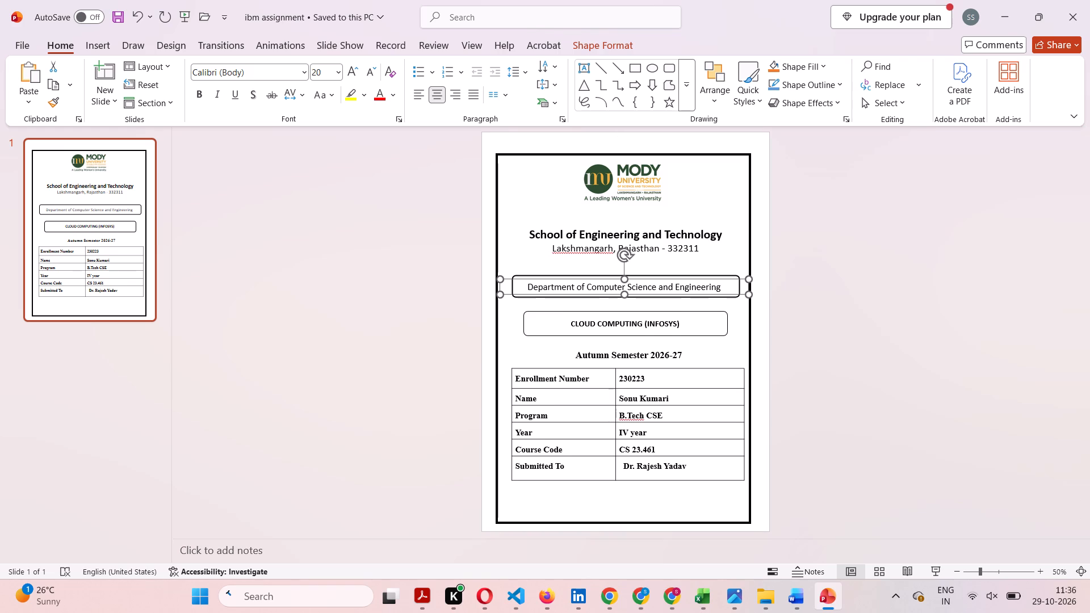
{"action": "left_click", "coordinate": [845, 272]}
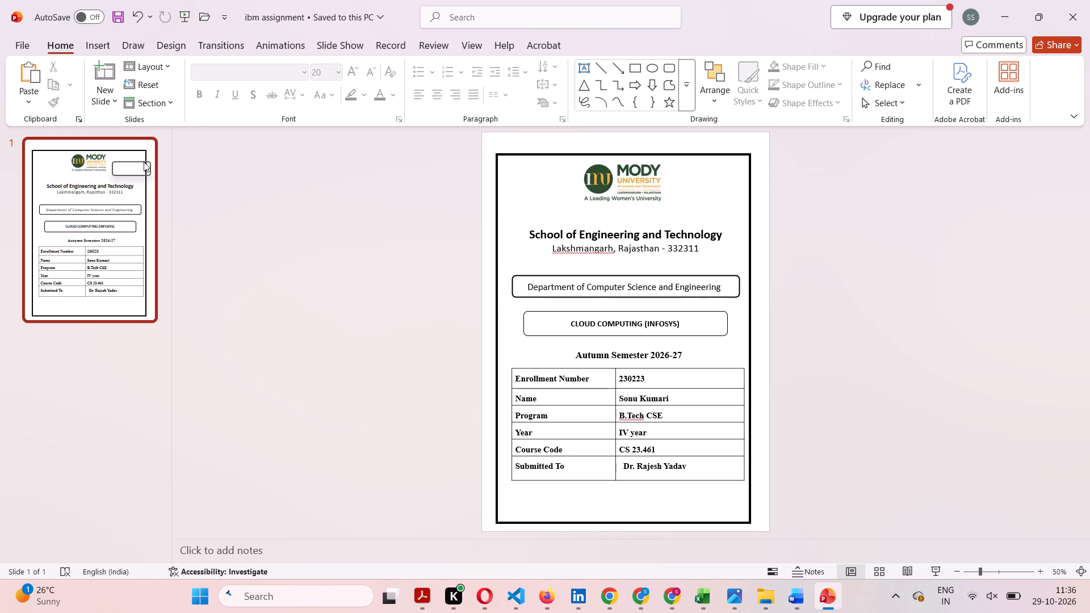
Open the available slide actions from the blank area of the cover slide.
{"action": "left_click", "coordinate": [594, 142]}
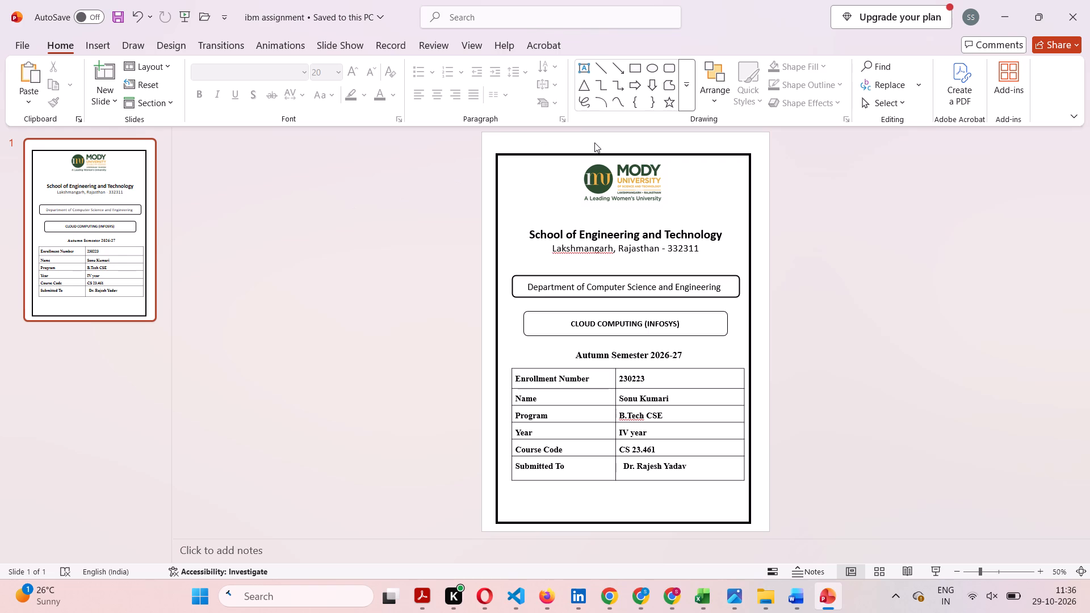
{"action": "right_click", "coordinate": [594, 142]}
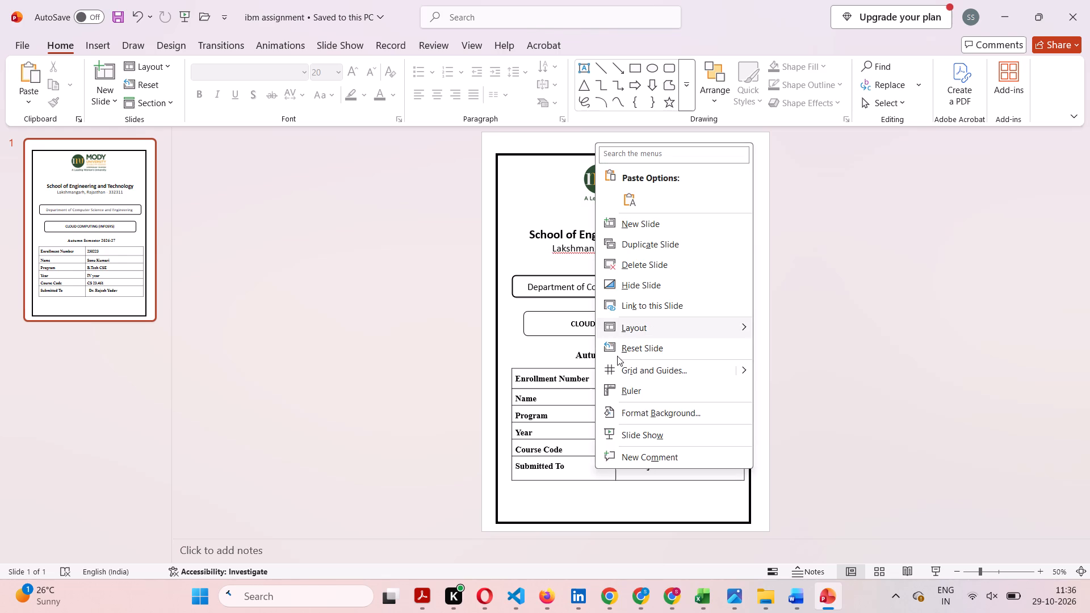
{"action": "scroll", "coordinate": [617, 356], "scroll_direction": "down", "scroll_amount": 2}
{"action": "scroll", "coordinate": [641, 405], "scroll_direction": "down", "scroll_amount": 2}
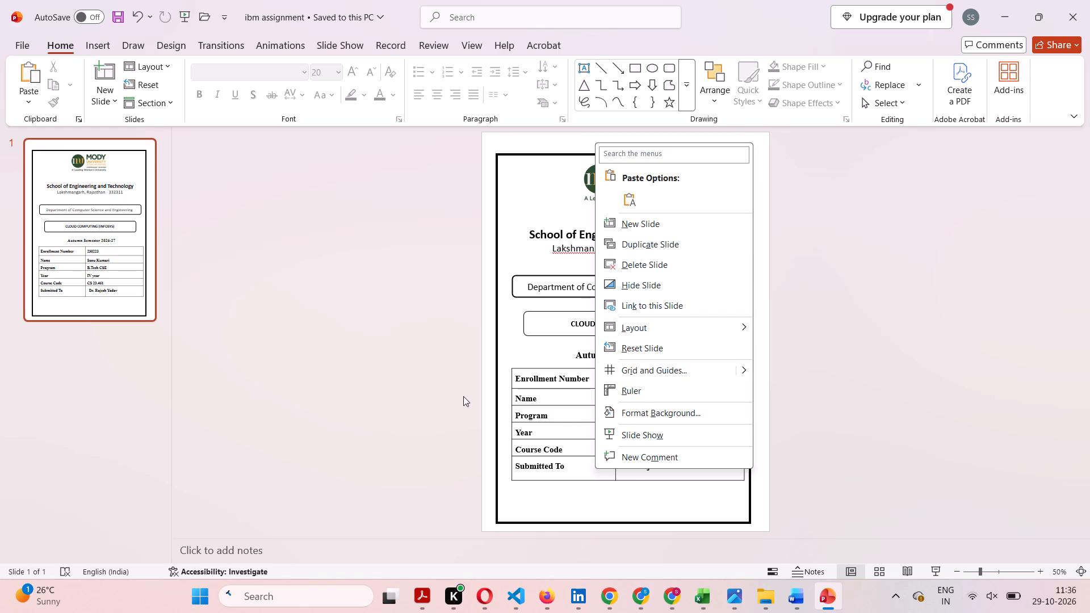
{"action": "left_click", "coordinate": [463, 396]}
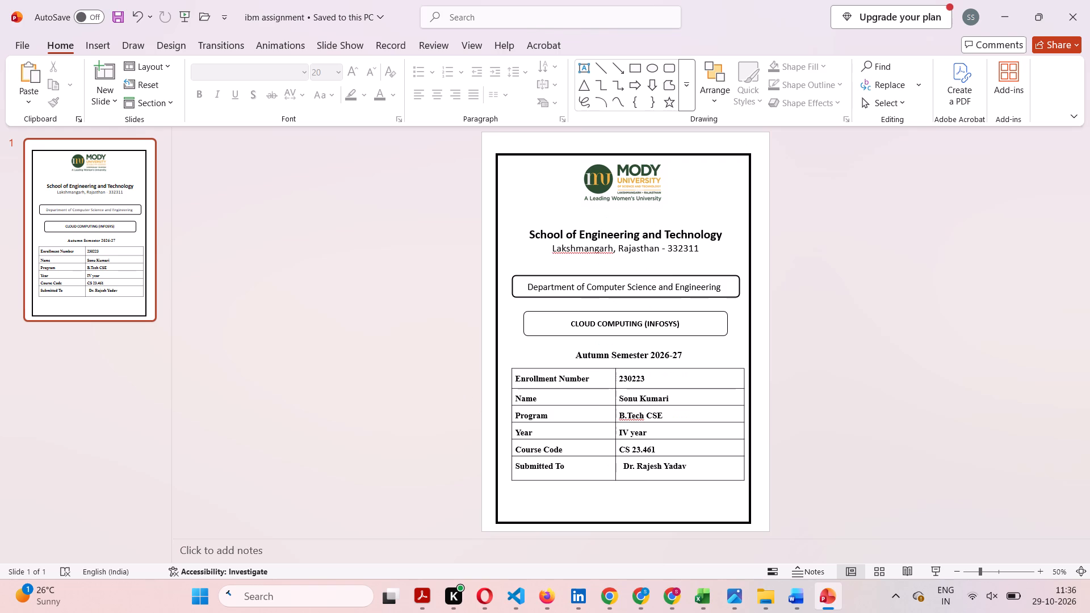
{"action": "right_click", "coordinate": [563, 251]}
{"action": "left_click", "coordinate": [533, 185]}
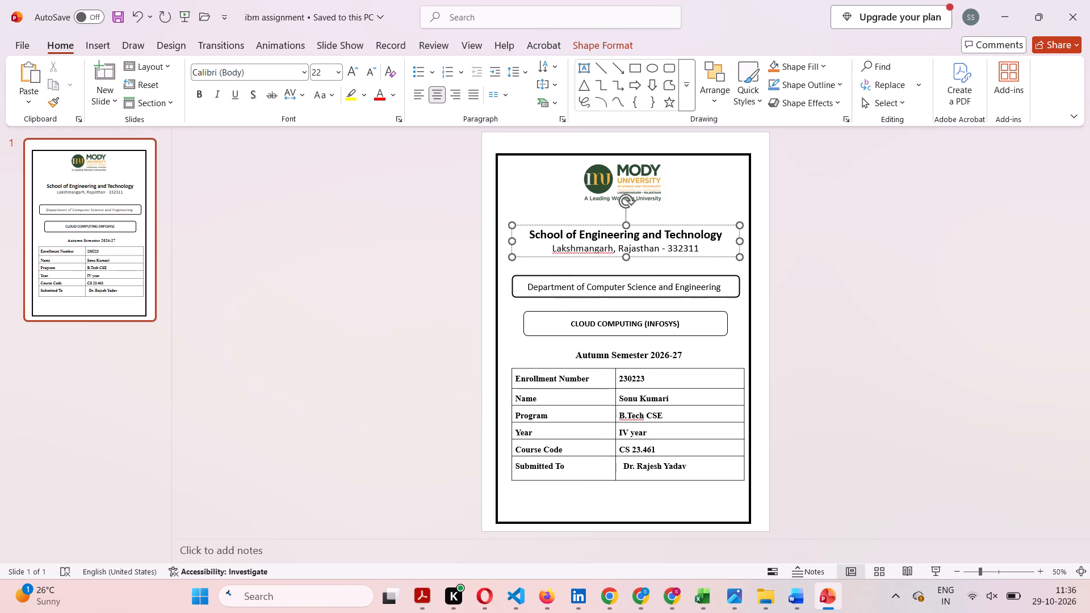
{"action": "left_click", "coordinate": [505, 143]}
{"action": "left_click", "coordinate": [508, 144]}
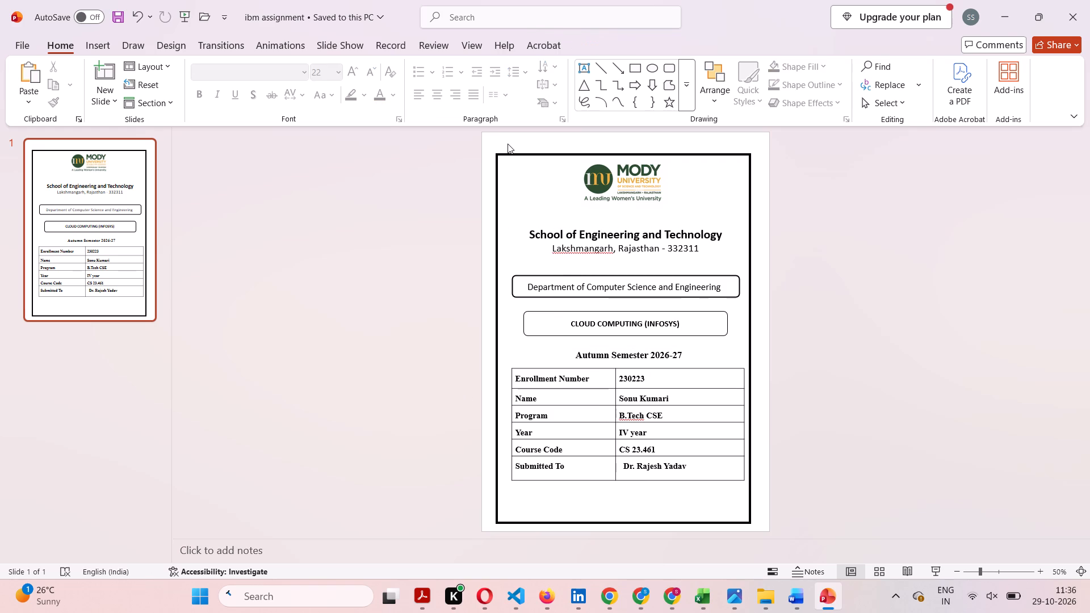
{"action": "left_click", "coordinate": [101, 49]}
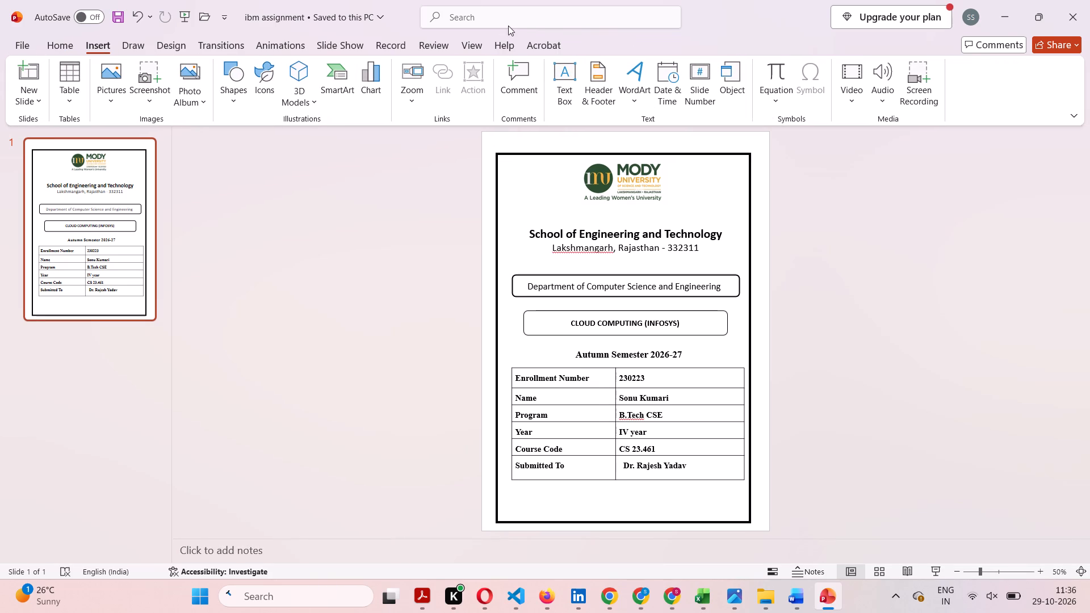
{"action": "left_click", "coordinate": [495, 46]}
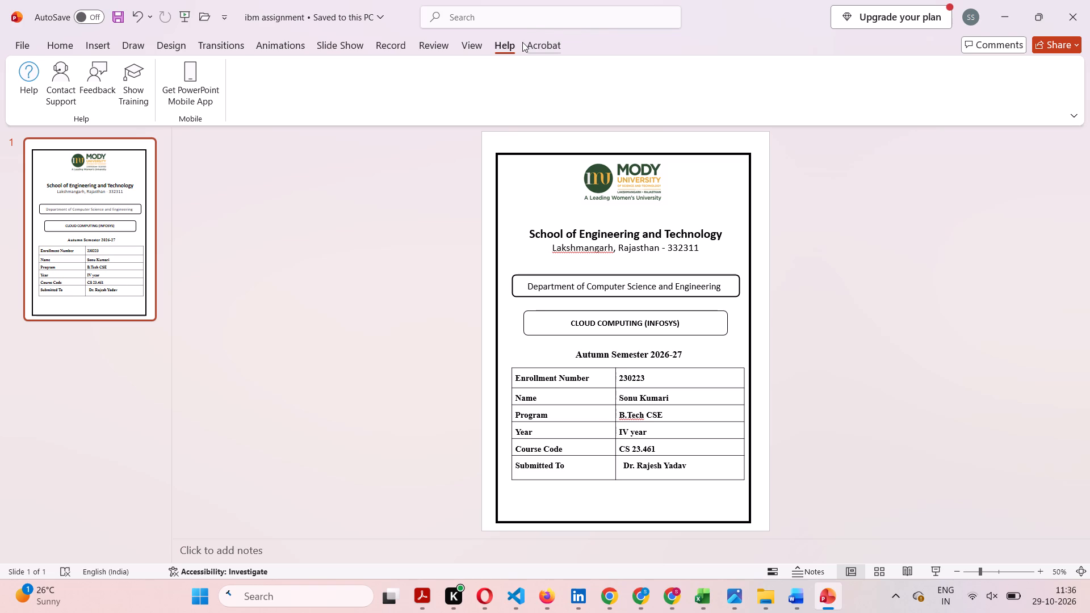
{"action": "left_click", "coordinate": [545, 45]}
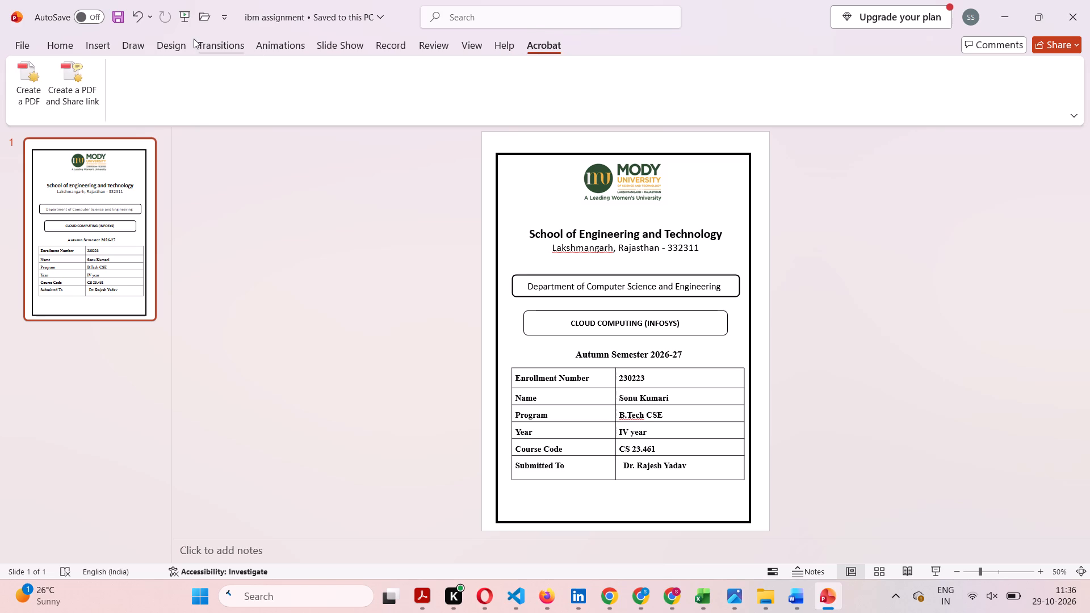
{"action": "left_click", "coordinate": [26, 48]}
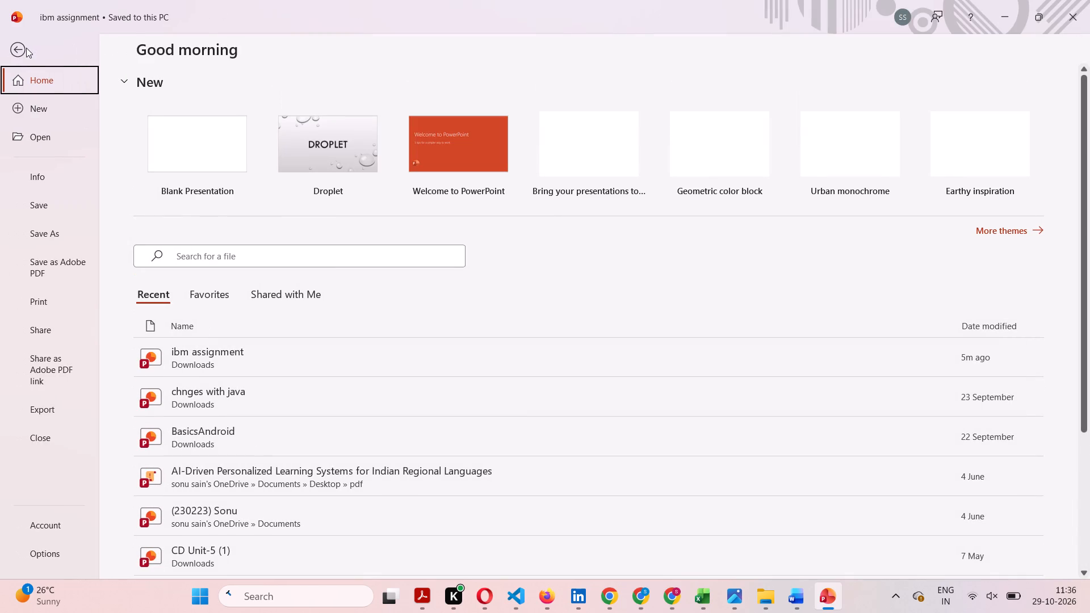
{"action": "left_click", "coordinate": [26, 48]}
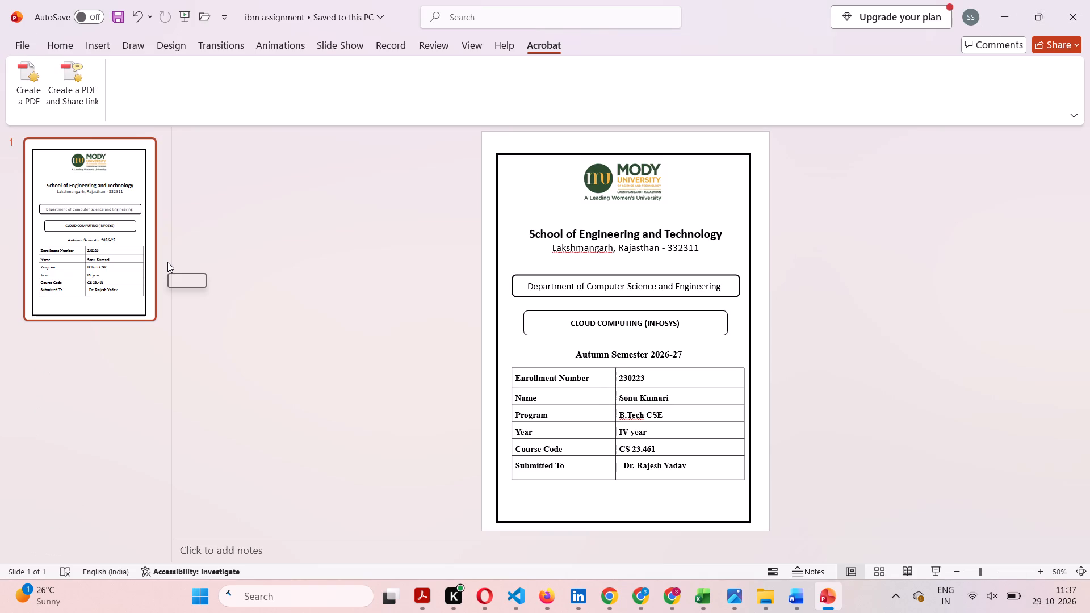
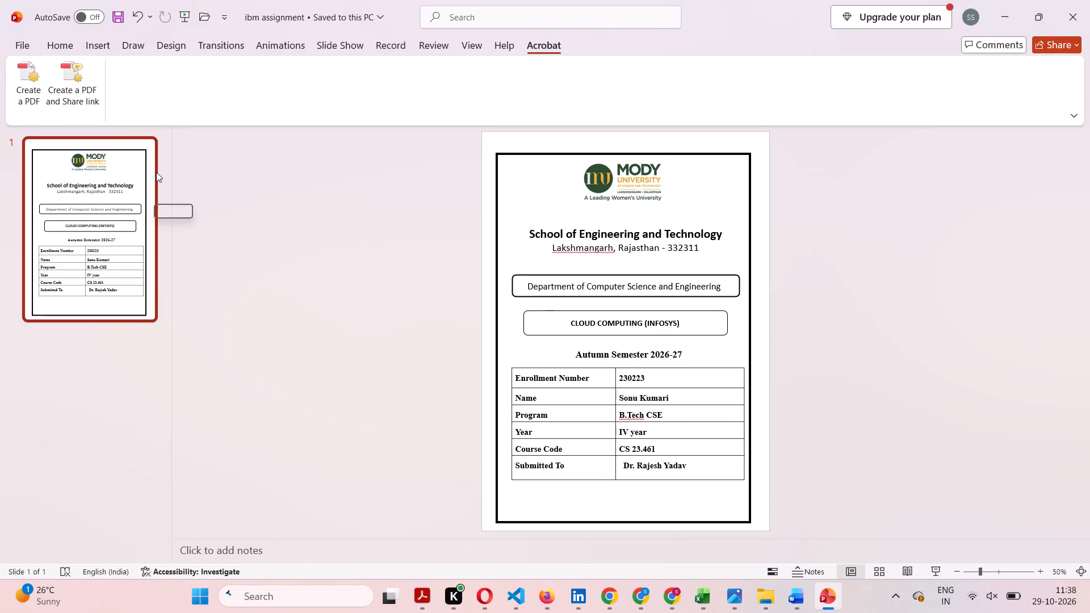
Copy the finished cover page slide and switch to the Word document CS23461_Assignment-01.
{"action": "right_click", "coordinate": [156, 172]}
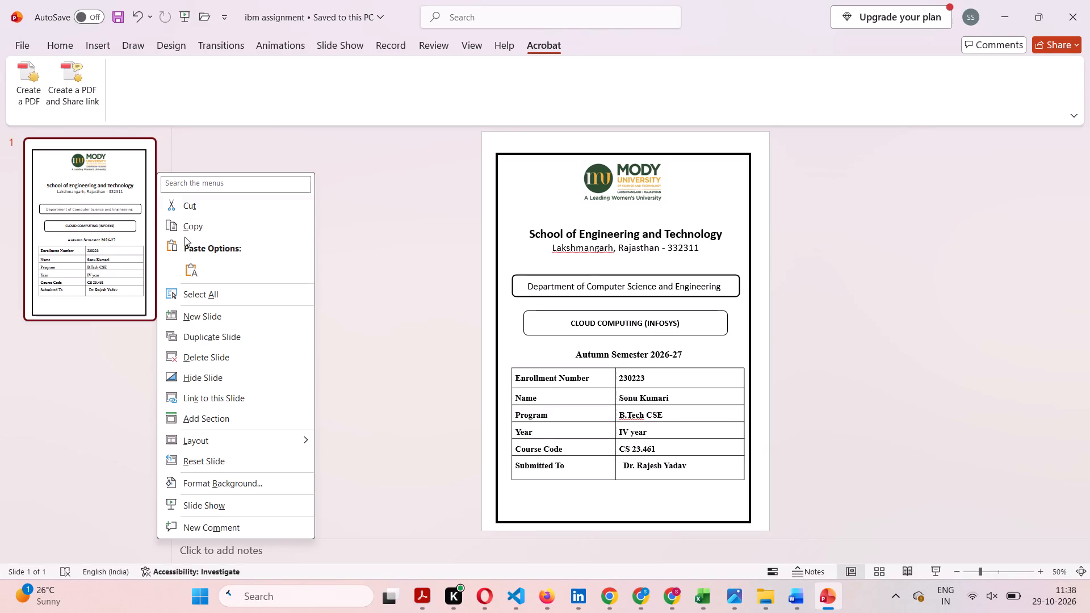
{"action": "left_click", "coordinate": [195, 225]}
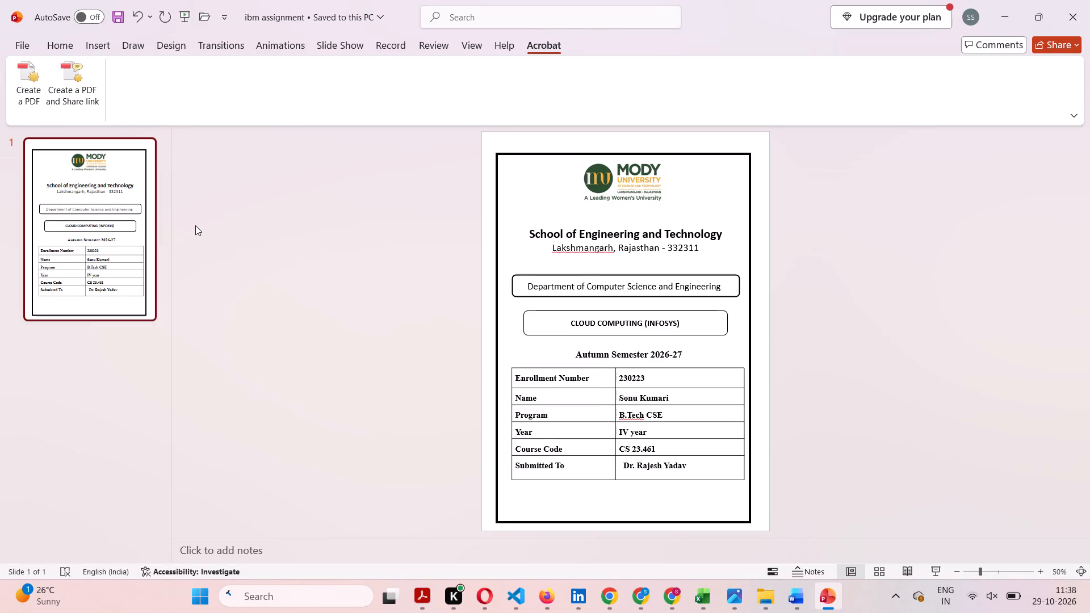
{"action": "left_click", "coordinate": [998, 25]}
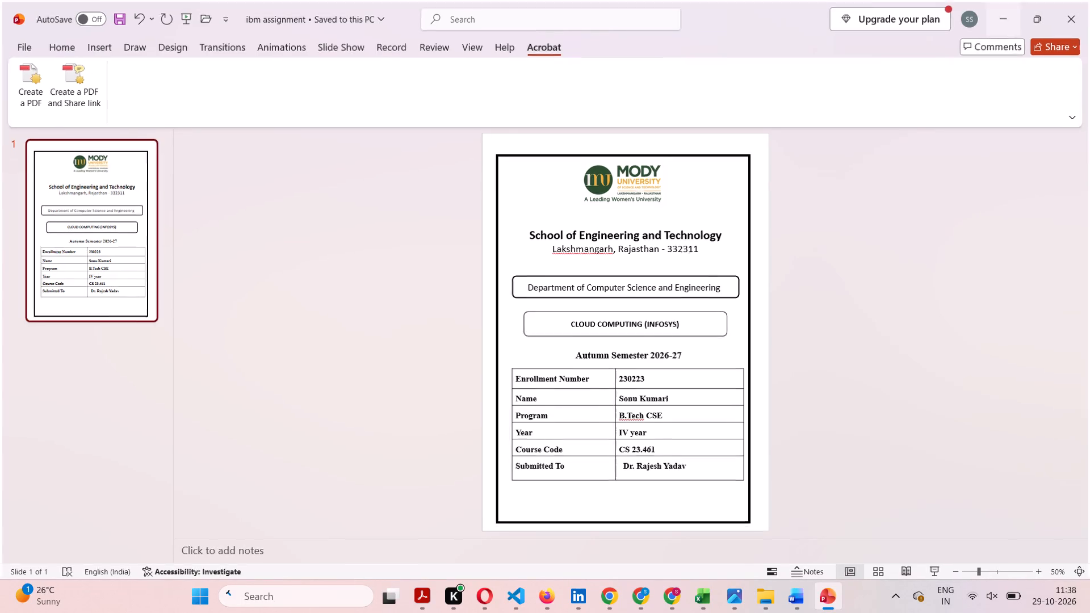
{"action": "left_click", "coordinate": [800, 597]}
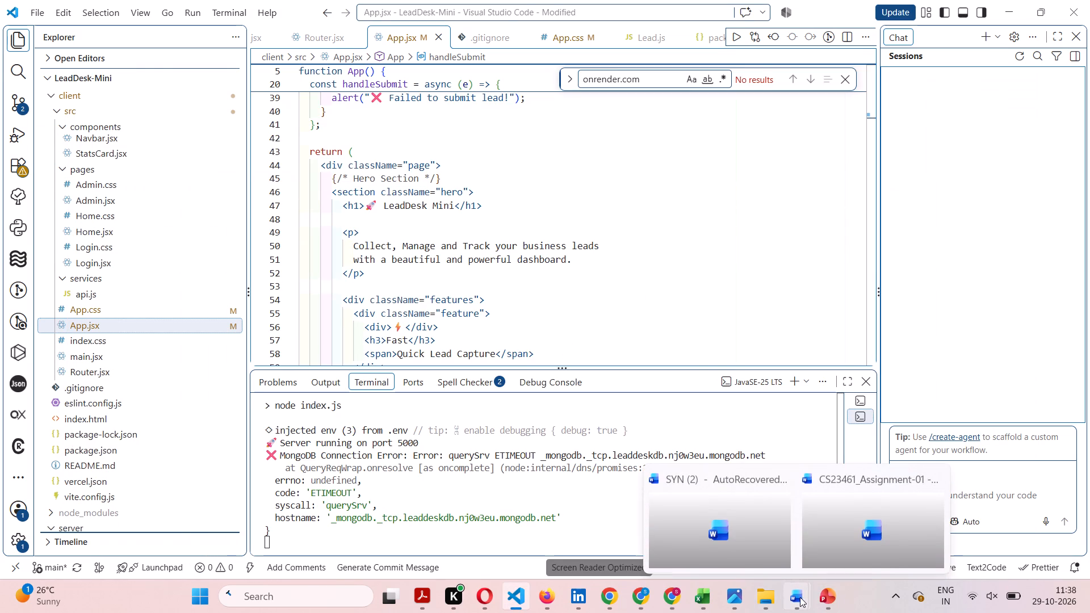
{"action": "left_click", "coordinate": [824, 535]}
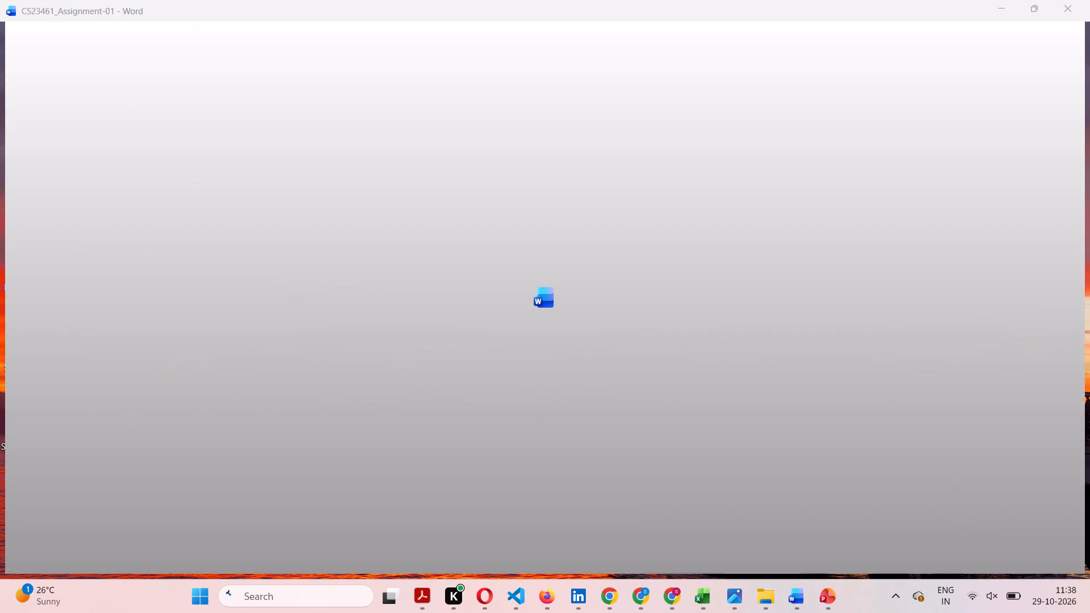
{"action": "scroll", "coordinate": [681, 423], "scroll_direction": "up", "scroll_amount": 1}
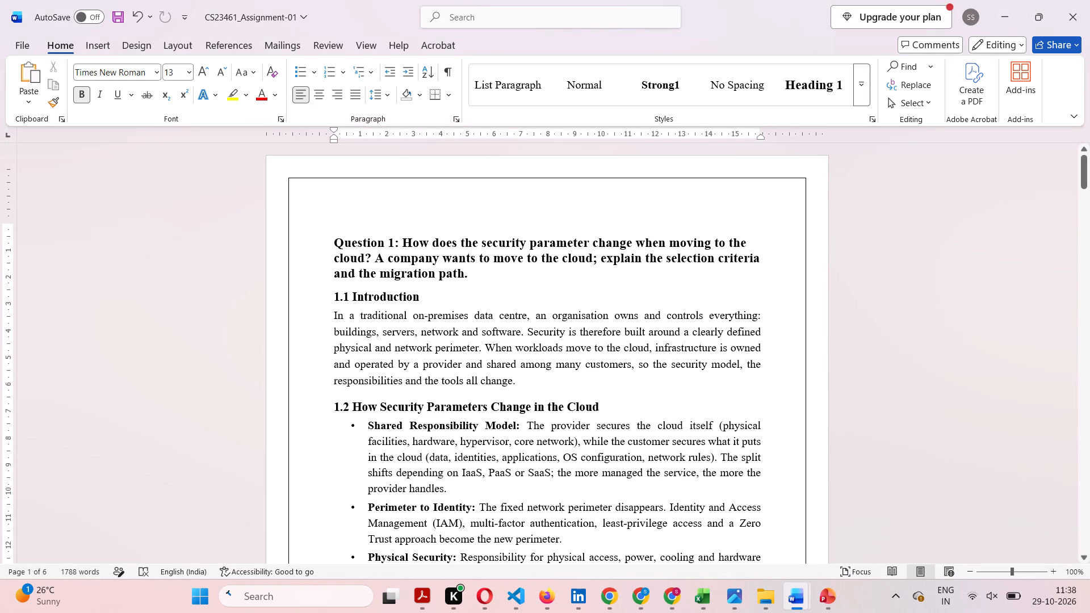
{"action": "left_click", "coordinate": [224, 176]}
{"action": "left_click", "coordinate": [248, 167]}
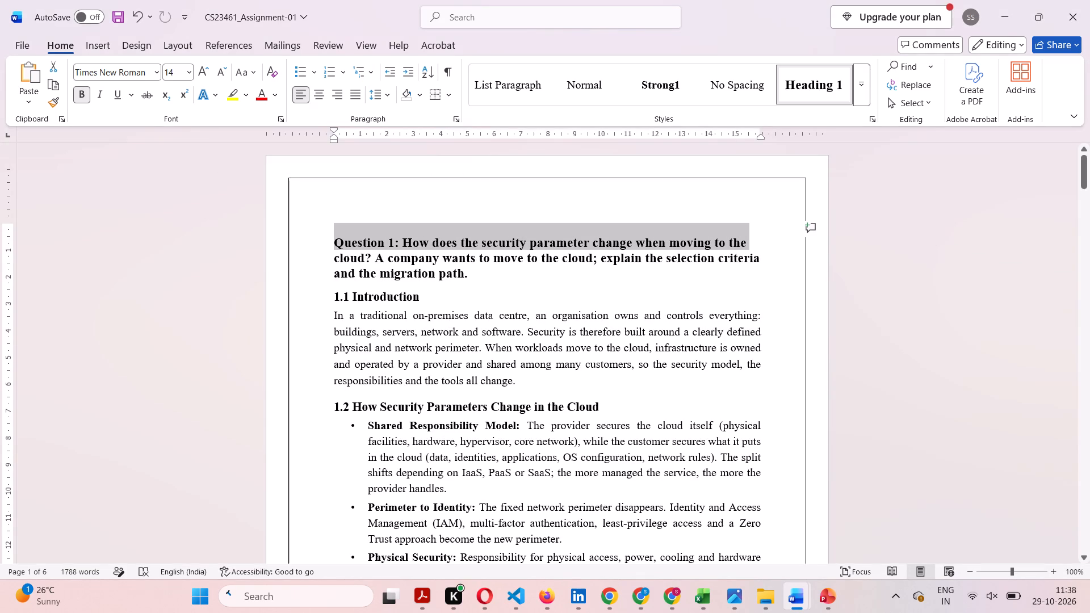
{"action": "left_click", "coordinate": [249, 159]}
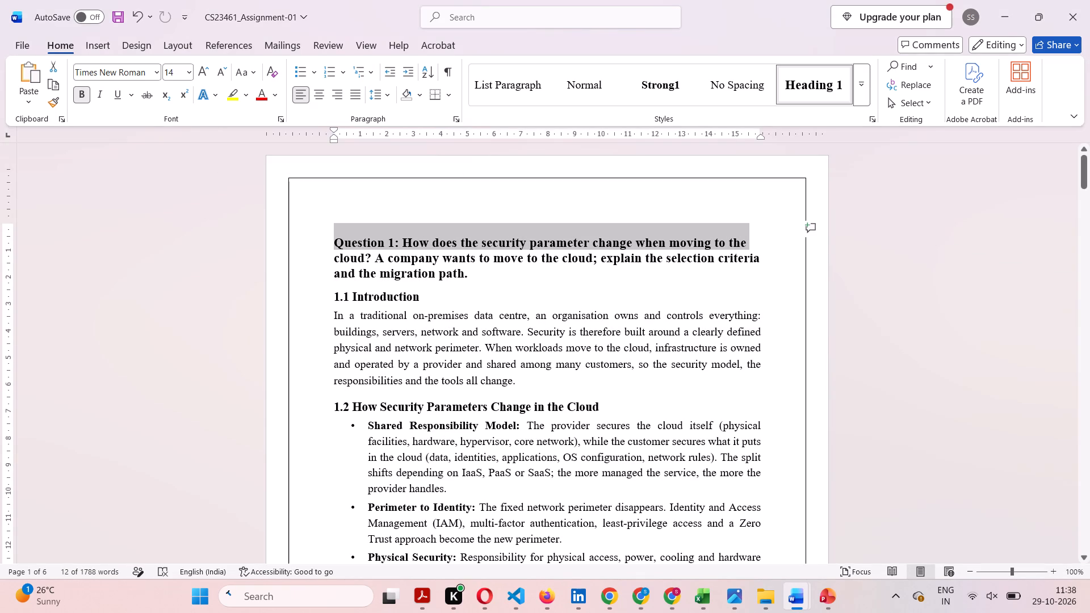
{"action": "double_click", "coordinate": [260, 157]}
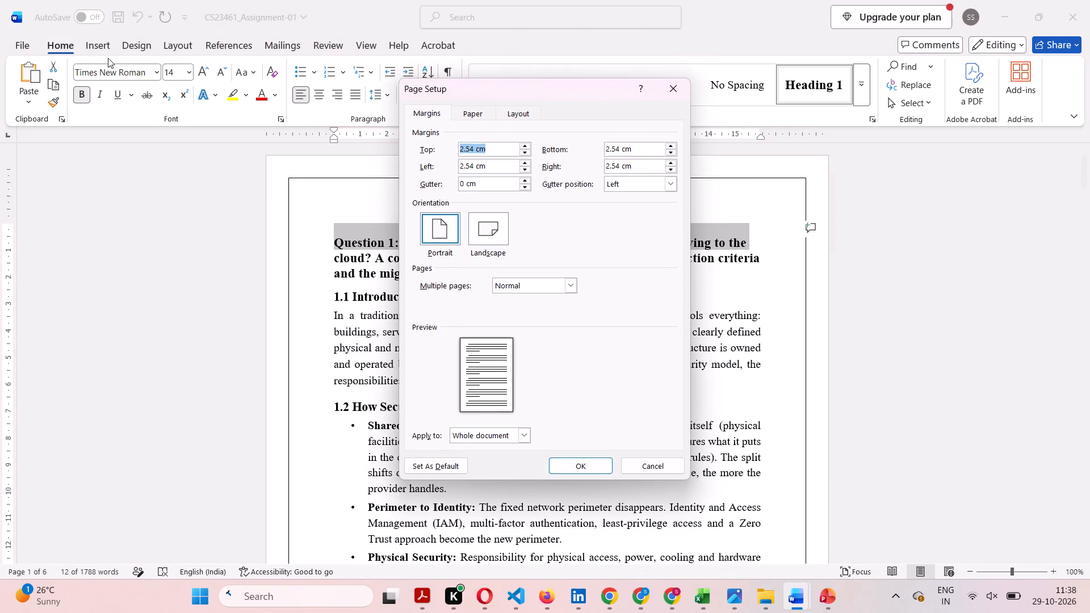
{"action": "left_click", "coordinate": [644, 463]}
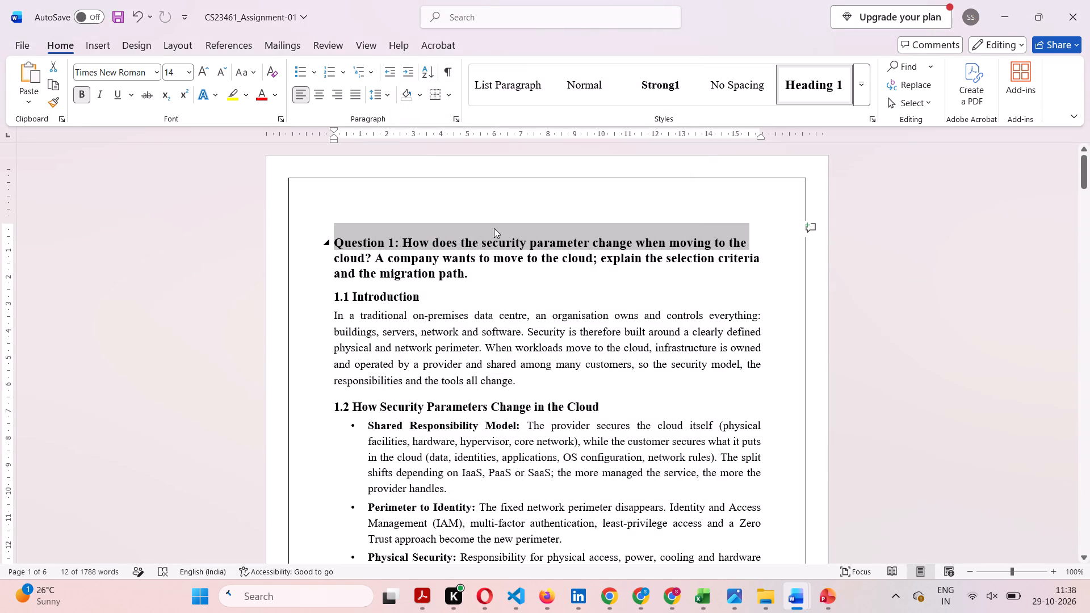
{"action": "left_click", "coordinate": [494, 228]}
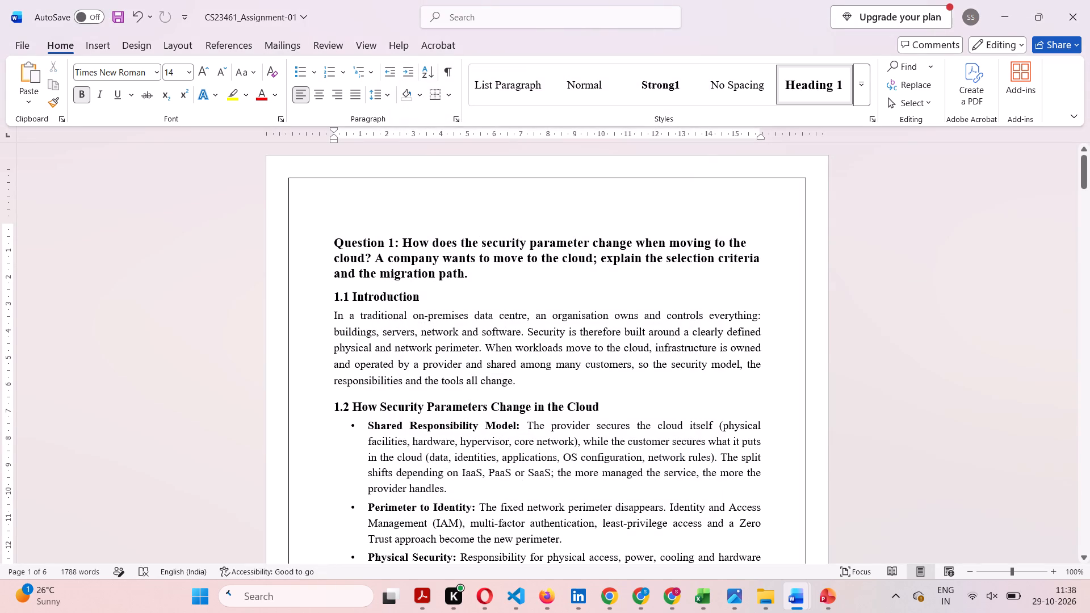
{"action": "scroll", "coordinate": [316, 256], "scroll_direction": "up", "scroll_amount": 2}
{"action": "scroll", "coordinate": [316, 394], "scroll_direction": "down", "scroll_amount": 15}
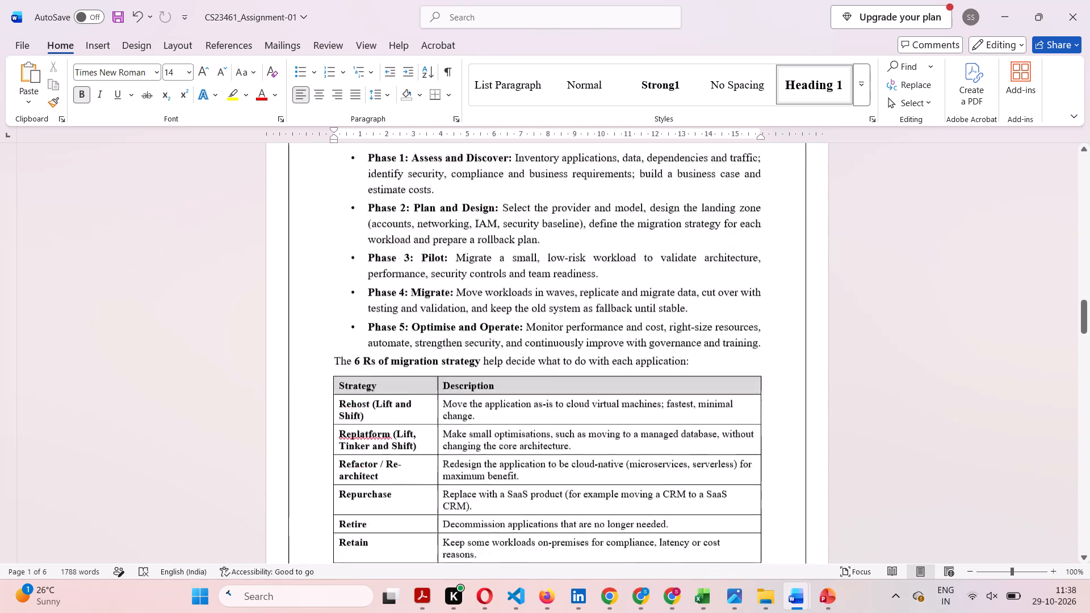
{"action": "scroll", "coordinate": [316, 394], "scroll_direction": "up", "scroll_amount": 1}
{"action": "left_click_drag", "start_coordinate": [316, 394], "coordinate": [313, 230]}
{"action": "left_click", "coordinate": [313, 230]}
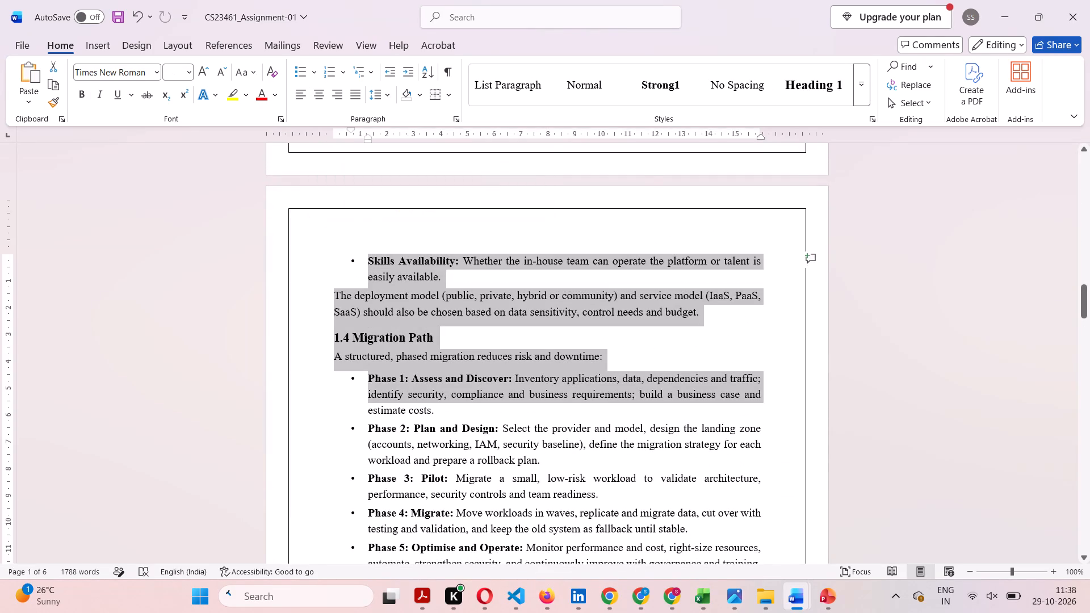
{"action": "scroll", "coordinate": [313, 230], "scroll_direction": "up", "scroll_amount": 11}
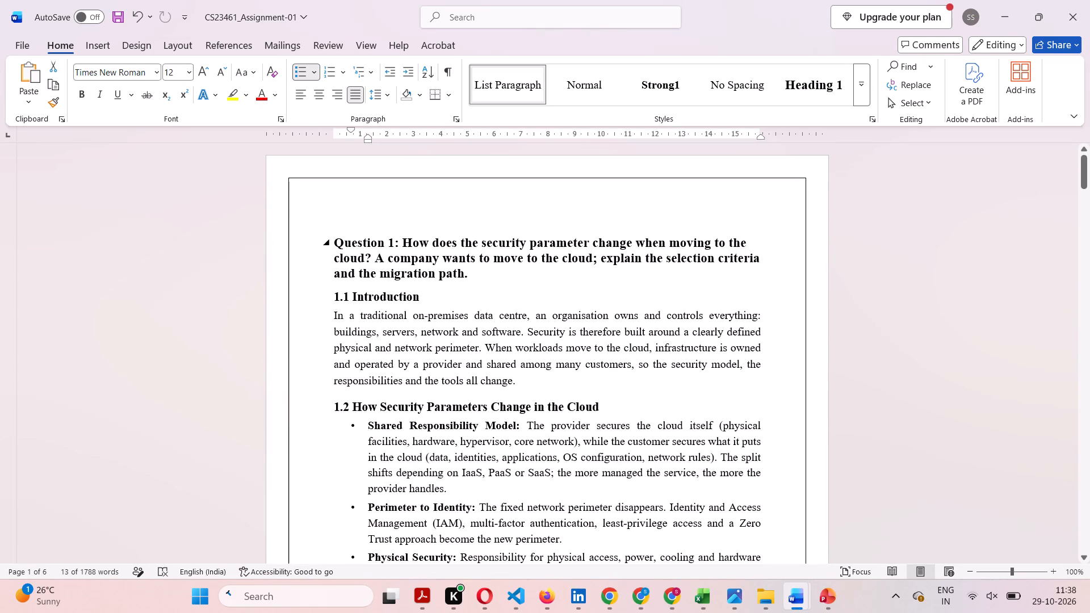
Add an empty line above the Question 1 heading at the start of the document.
{"action": "left_click", "coordinate": [347, 188]}
{"action": "left_click", "coordinate": [329, 233]}
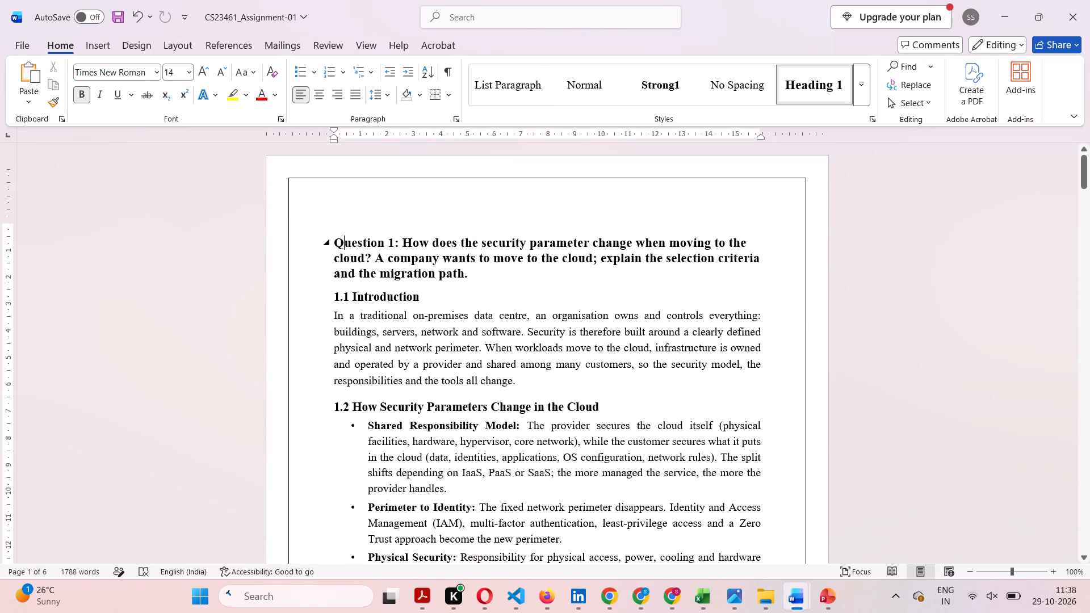
{"action": "key", "text": "Return"}
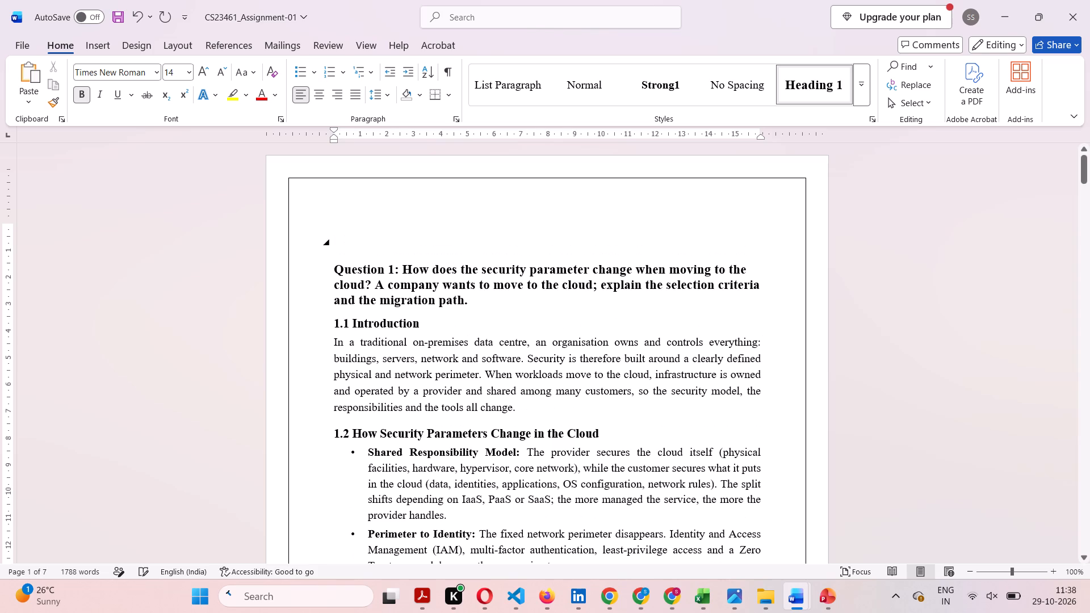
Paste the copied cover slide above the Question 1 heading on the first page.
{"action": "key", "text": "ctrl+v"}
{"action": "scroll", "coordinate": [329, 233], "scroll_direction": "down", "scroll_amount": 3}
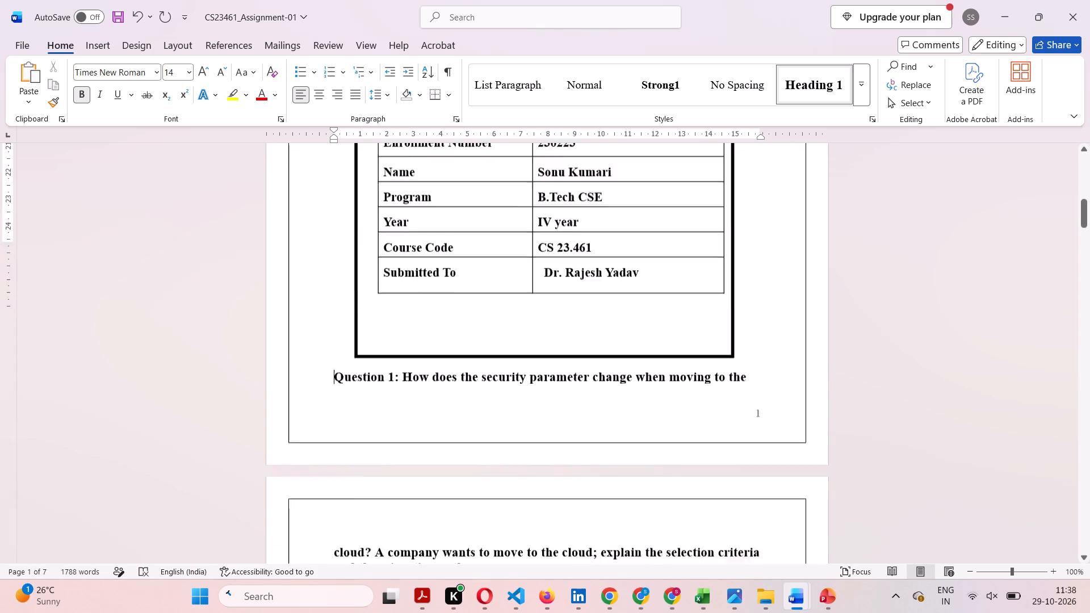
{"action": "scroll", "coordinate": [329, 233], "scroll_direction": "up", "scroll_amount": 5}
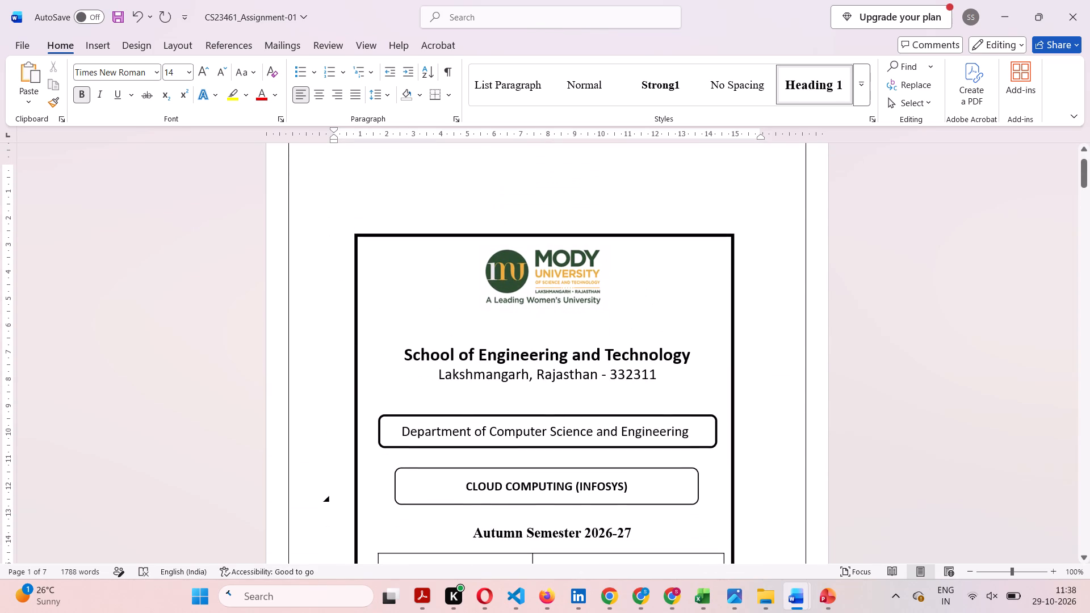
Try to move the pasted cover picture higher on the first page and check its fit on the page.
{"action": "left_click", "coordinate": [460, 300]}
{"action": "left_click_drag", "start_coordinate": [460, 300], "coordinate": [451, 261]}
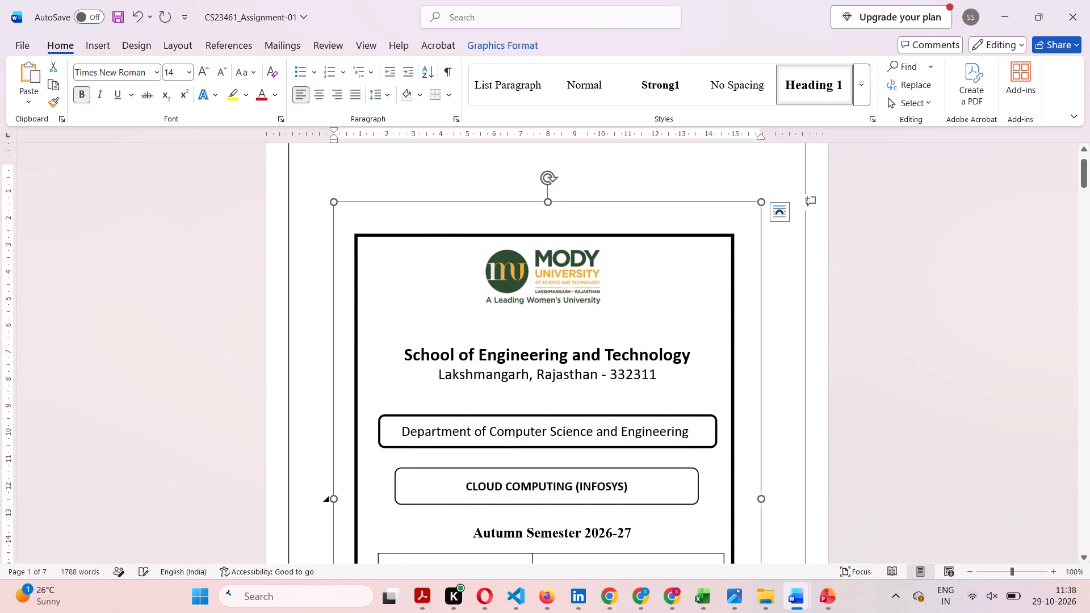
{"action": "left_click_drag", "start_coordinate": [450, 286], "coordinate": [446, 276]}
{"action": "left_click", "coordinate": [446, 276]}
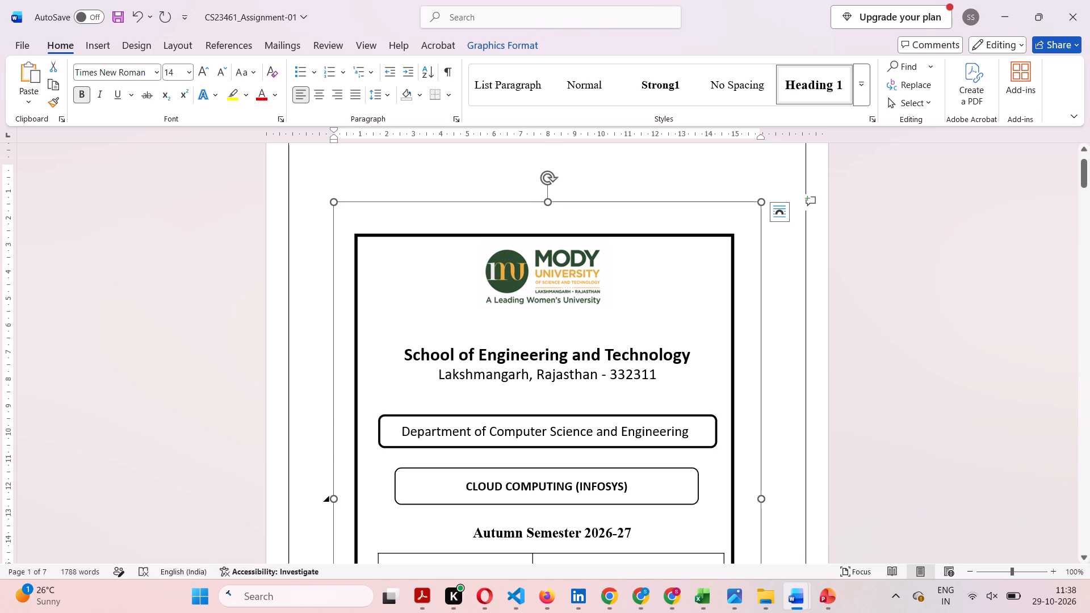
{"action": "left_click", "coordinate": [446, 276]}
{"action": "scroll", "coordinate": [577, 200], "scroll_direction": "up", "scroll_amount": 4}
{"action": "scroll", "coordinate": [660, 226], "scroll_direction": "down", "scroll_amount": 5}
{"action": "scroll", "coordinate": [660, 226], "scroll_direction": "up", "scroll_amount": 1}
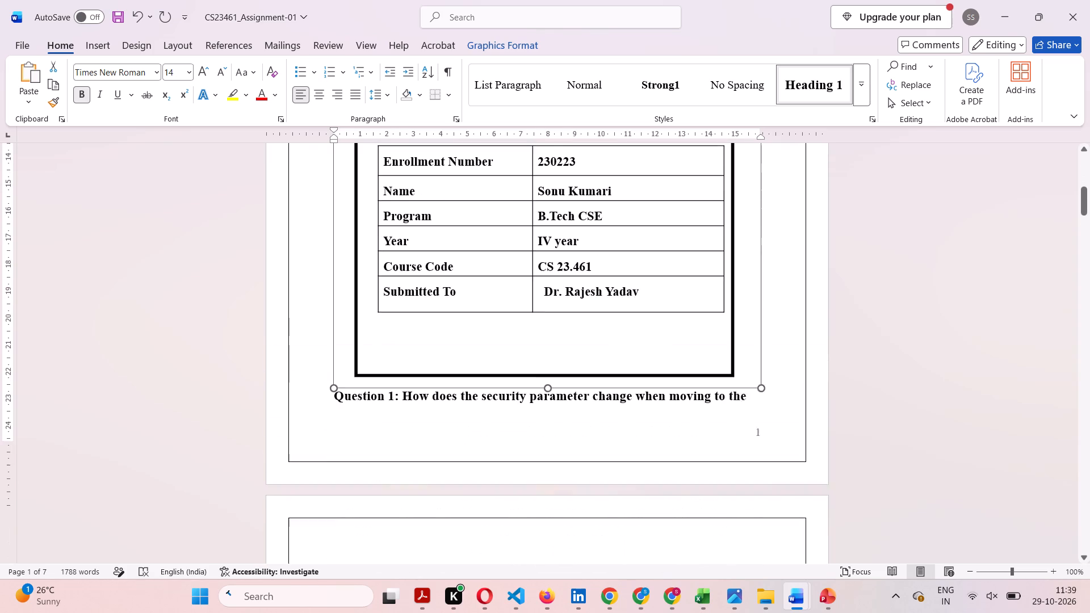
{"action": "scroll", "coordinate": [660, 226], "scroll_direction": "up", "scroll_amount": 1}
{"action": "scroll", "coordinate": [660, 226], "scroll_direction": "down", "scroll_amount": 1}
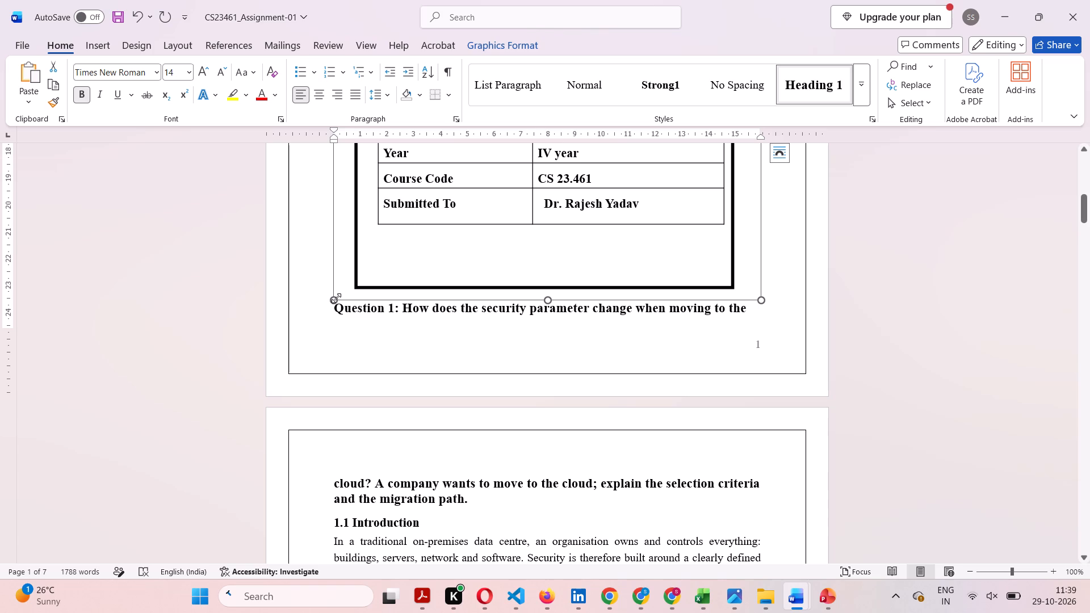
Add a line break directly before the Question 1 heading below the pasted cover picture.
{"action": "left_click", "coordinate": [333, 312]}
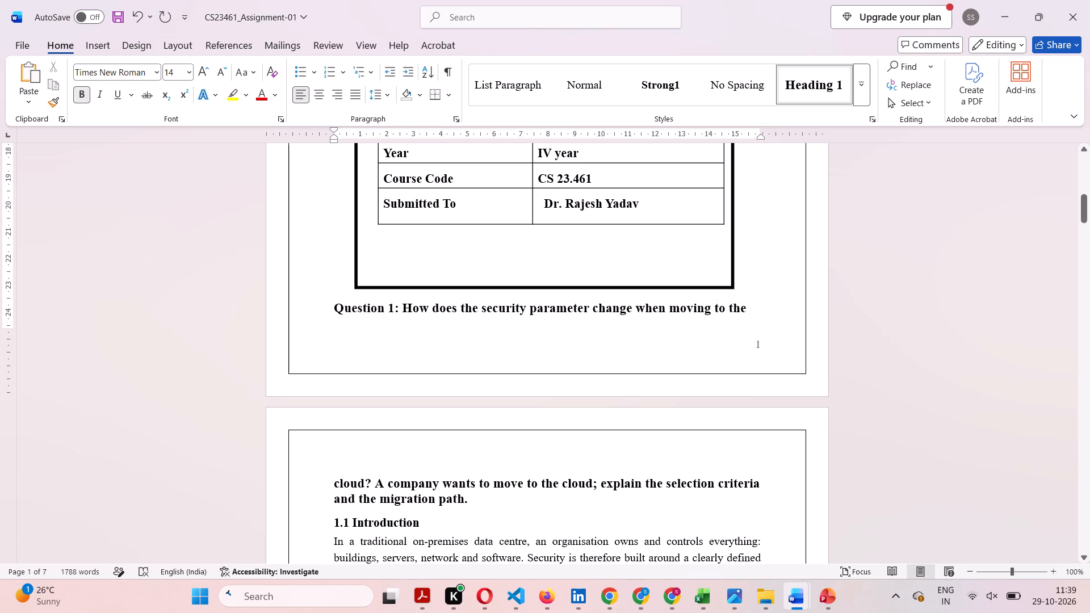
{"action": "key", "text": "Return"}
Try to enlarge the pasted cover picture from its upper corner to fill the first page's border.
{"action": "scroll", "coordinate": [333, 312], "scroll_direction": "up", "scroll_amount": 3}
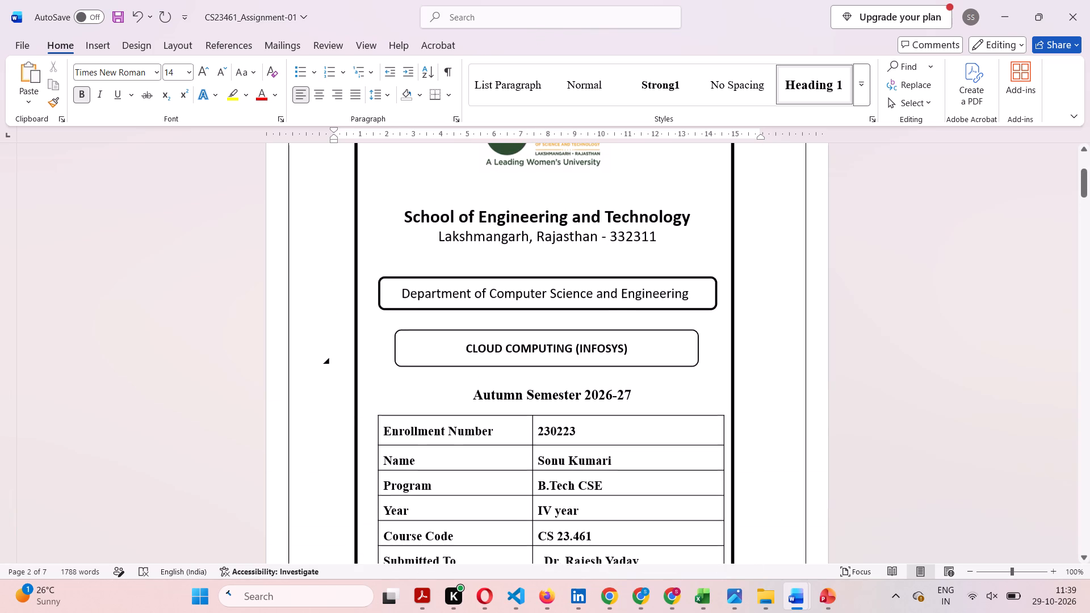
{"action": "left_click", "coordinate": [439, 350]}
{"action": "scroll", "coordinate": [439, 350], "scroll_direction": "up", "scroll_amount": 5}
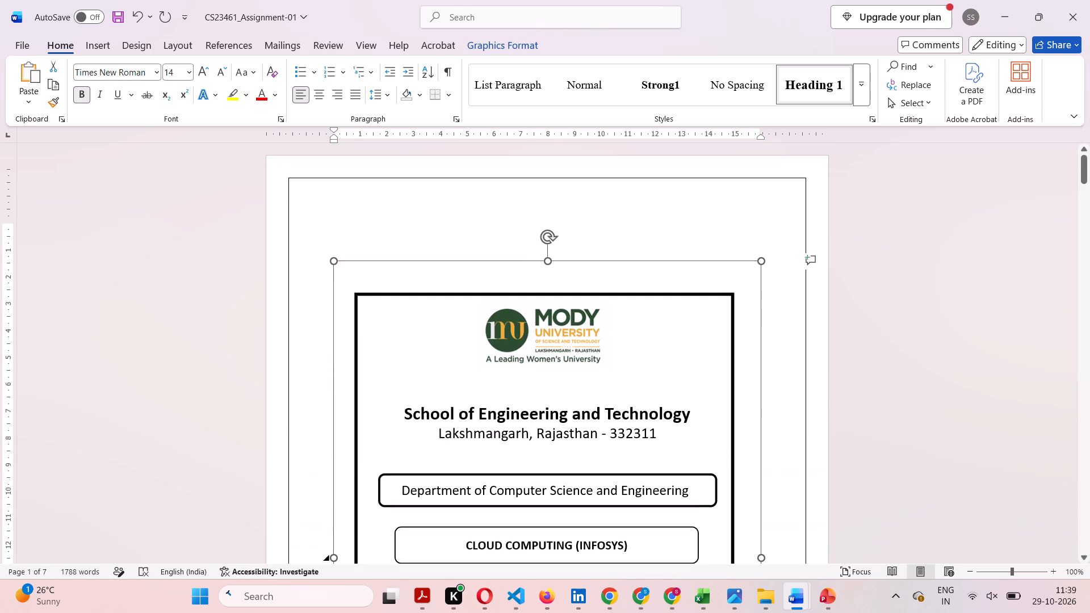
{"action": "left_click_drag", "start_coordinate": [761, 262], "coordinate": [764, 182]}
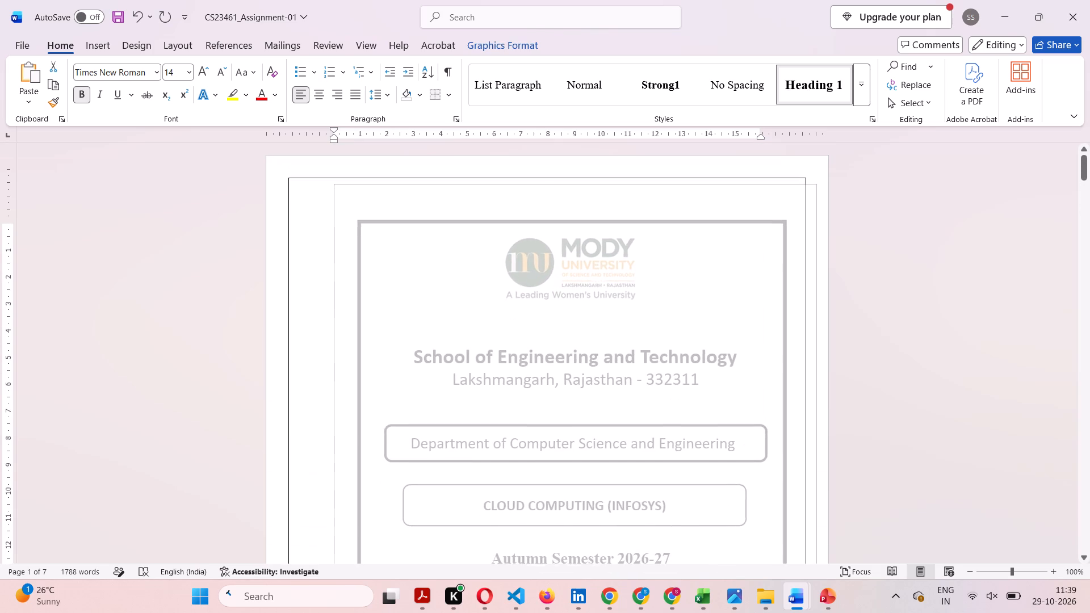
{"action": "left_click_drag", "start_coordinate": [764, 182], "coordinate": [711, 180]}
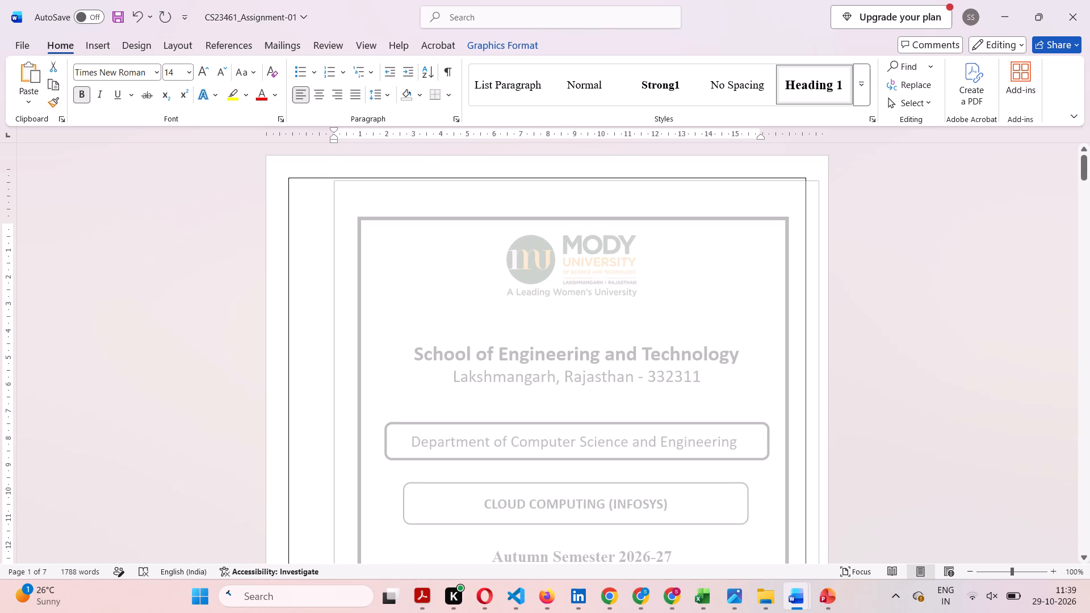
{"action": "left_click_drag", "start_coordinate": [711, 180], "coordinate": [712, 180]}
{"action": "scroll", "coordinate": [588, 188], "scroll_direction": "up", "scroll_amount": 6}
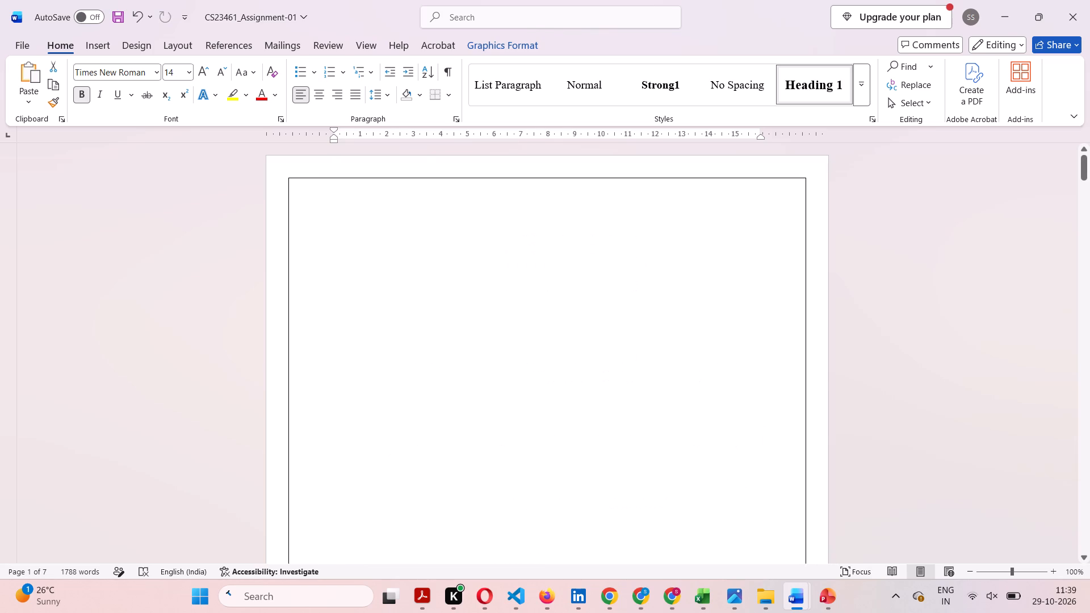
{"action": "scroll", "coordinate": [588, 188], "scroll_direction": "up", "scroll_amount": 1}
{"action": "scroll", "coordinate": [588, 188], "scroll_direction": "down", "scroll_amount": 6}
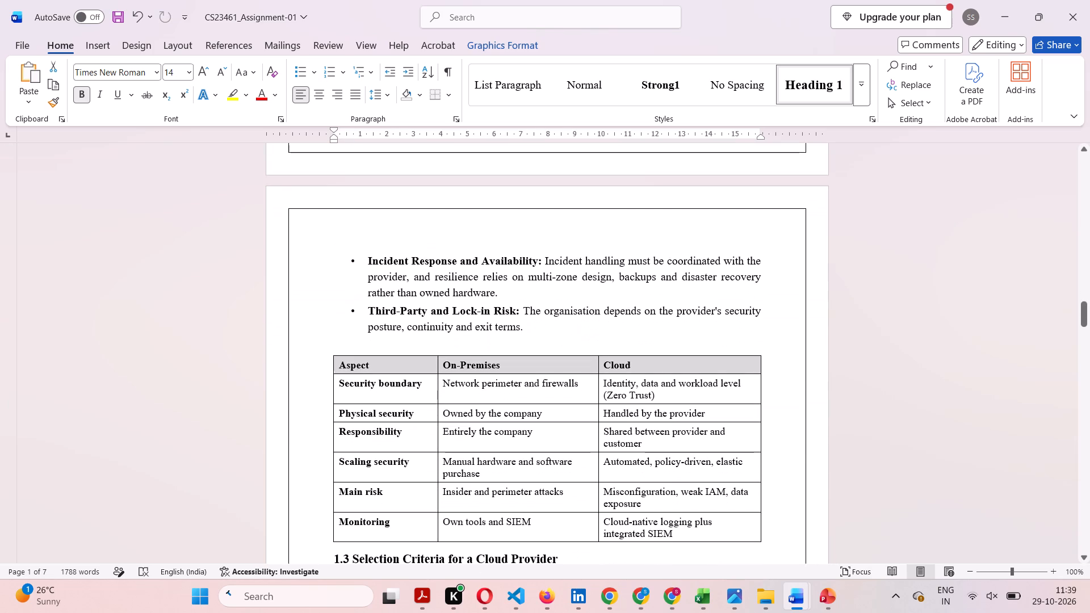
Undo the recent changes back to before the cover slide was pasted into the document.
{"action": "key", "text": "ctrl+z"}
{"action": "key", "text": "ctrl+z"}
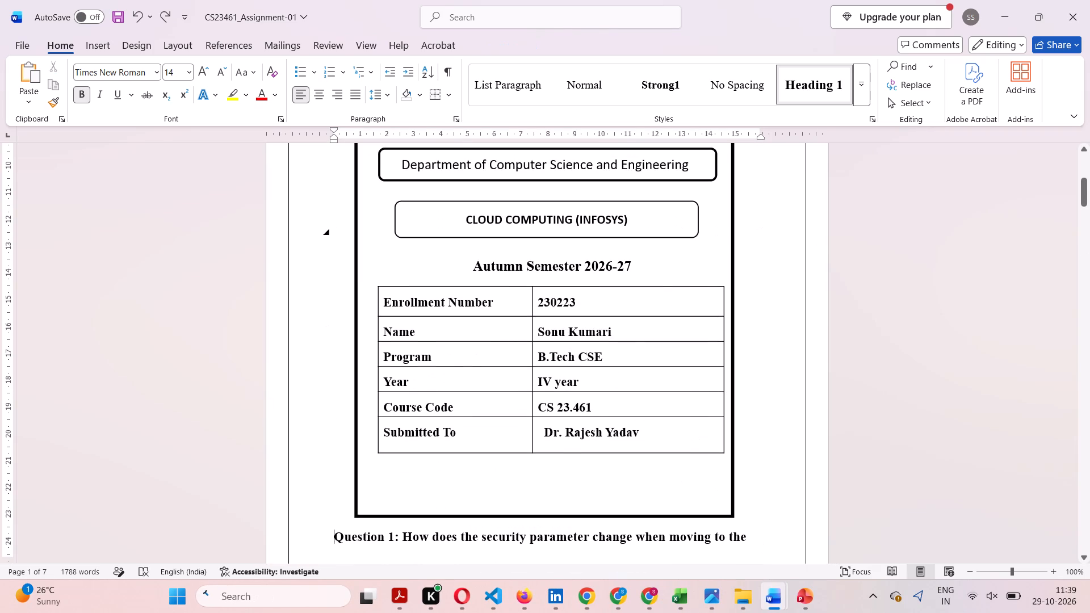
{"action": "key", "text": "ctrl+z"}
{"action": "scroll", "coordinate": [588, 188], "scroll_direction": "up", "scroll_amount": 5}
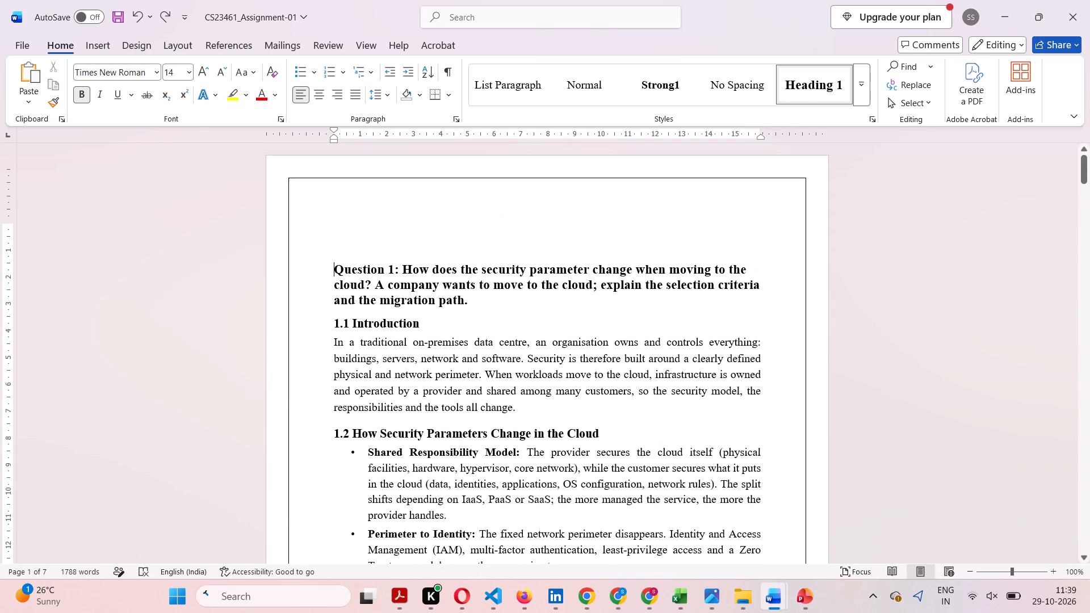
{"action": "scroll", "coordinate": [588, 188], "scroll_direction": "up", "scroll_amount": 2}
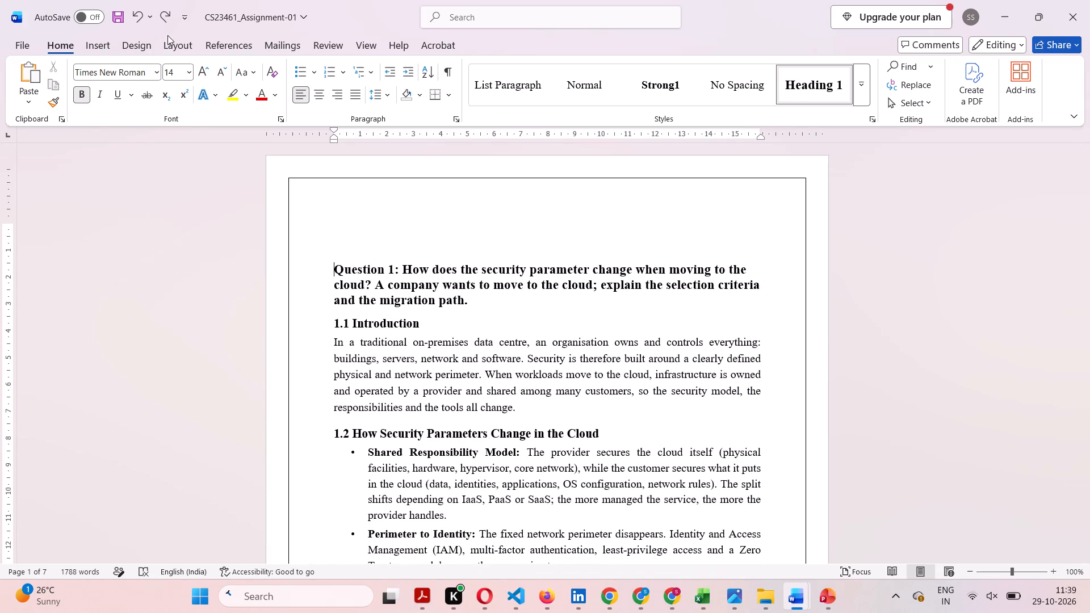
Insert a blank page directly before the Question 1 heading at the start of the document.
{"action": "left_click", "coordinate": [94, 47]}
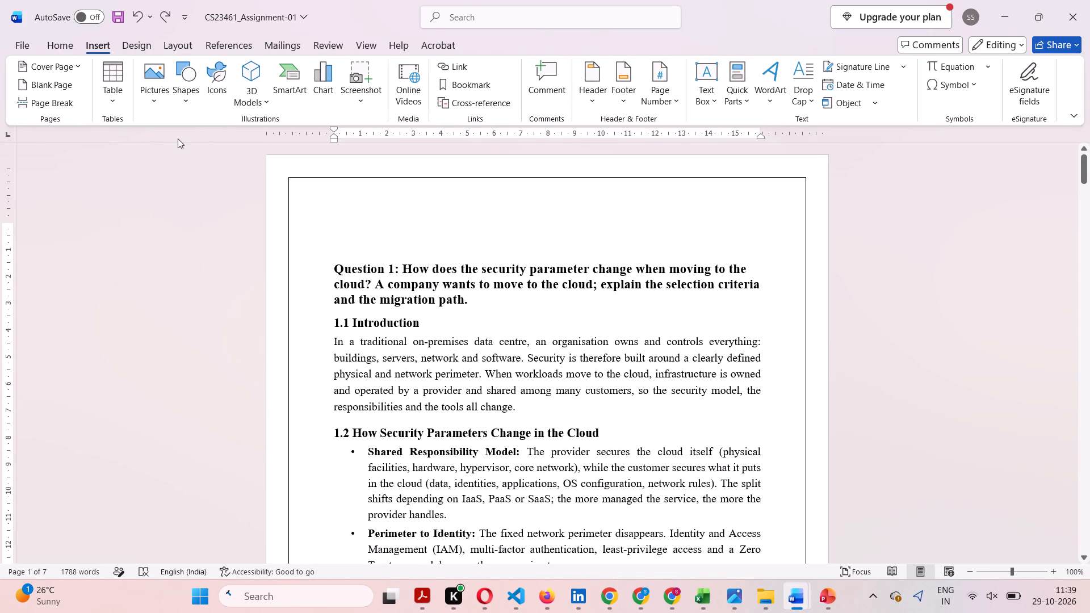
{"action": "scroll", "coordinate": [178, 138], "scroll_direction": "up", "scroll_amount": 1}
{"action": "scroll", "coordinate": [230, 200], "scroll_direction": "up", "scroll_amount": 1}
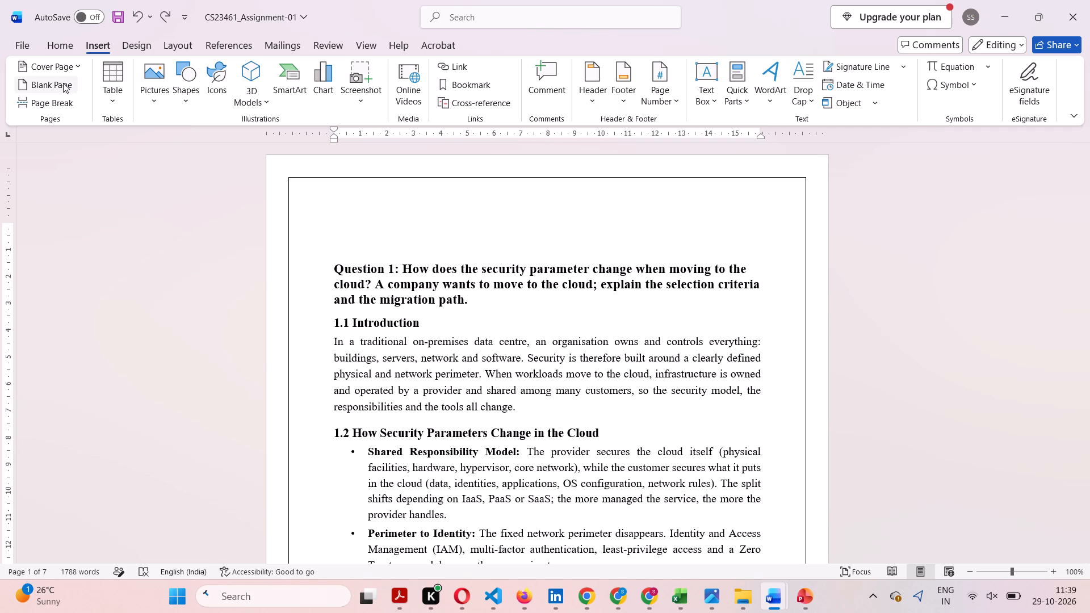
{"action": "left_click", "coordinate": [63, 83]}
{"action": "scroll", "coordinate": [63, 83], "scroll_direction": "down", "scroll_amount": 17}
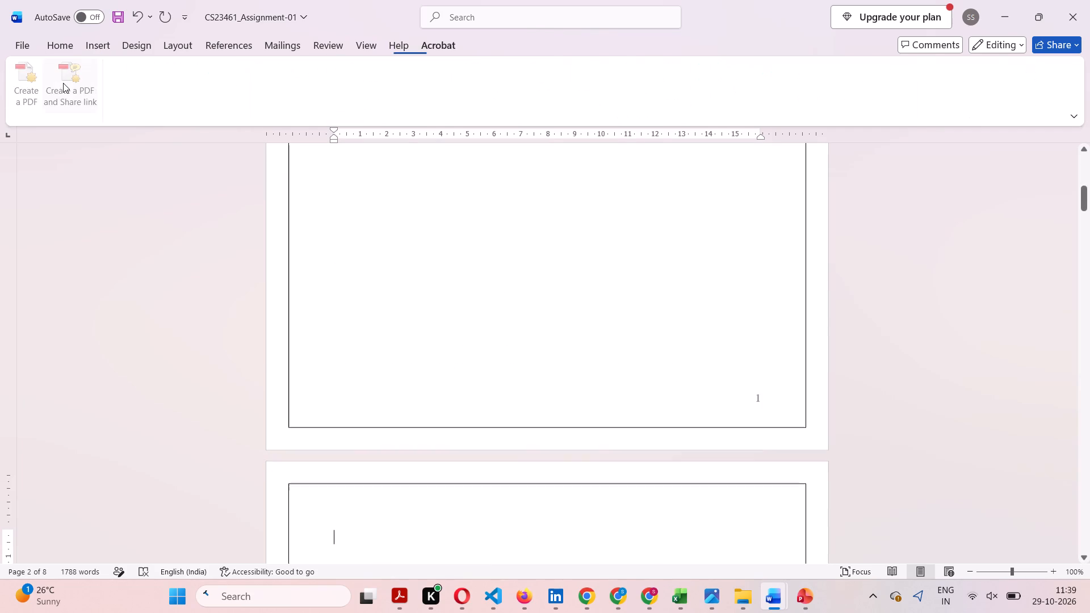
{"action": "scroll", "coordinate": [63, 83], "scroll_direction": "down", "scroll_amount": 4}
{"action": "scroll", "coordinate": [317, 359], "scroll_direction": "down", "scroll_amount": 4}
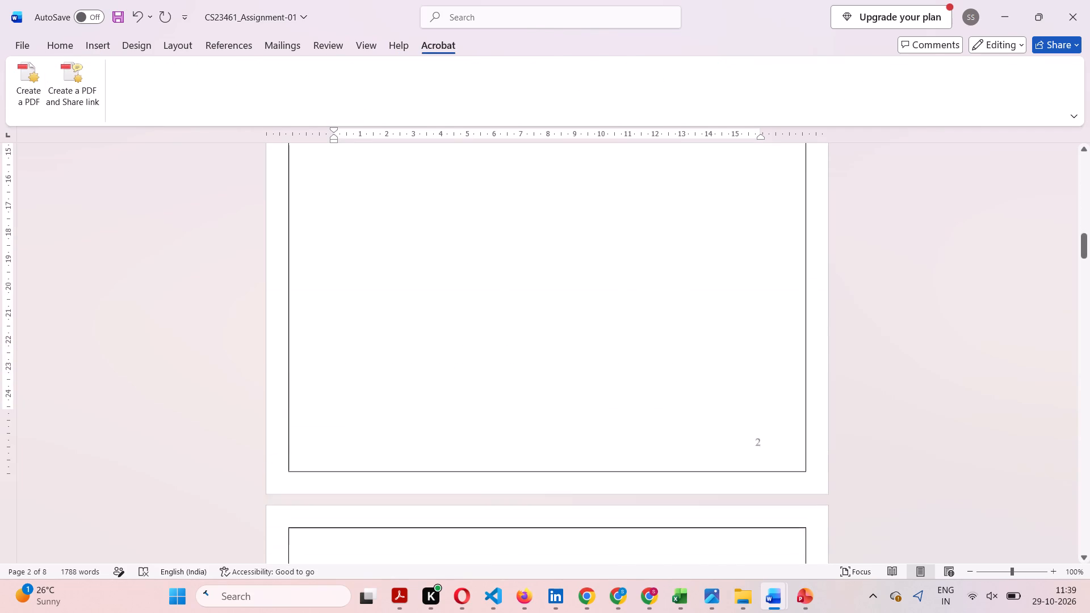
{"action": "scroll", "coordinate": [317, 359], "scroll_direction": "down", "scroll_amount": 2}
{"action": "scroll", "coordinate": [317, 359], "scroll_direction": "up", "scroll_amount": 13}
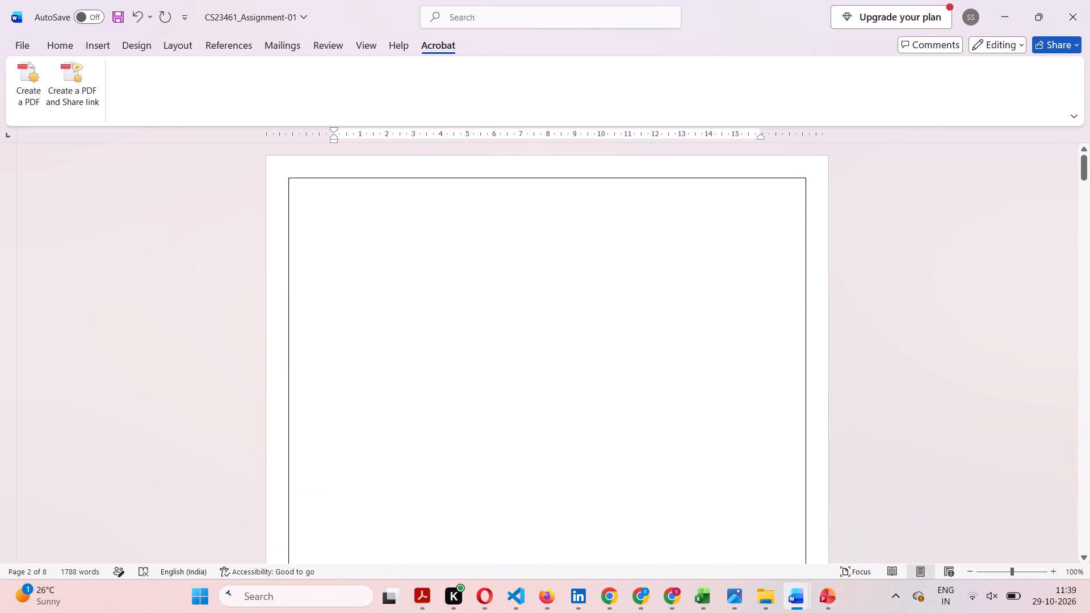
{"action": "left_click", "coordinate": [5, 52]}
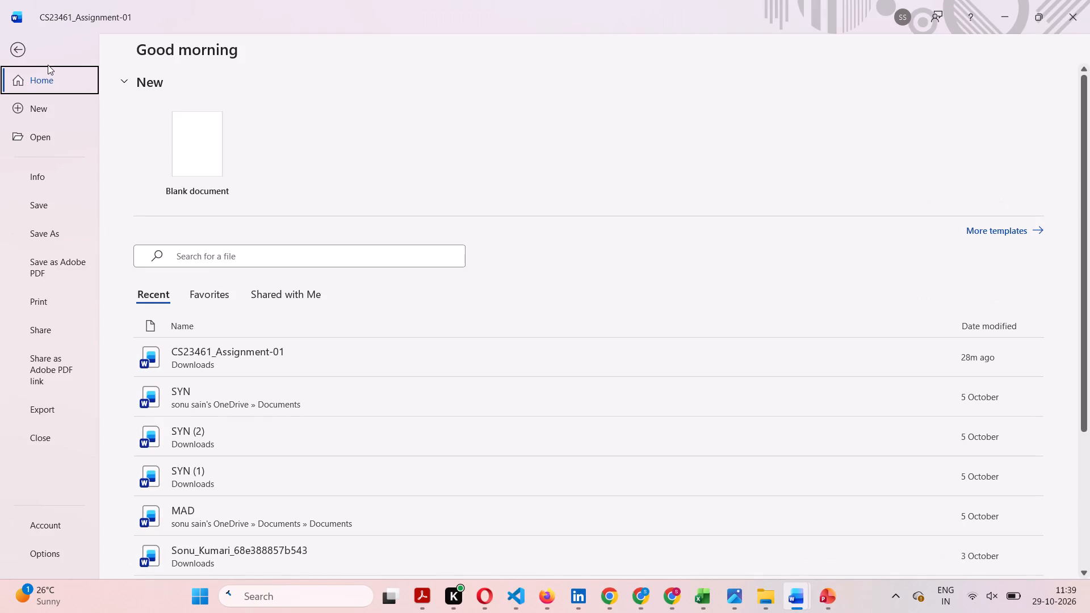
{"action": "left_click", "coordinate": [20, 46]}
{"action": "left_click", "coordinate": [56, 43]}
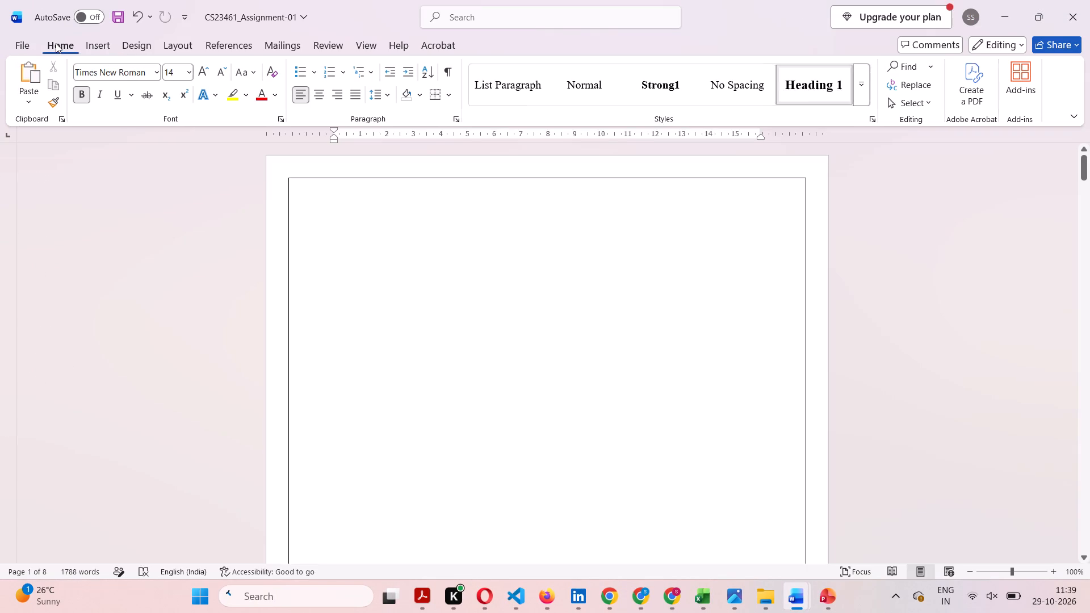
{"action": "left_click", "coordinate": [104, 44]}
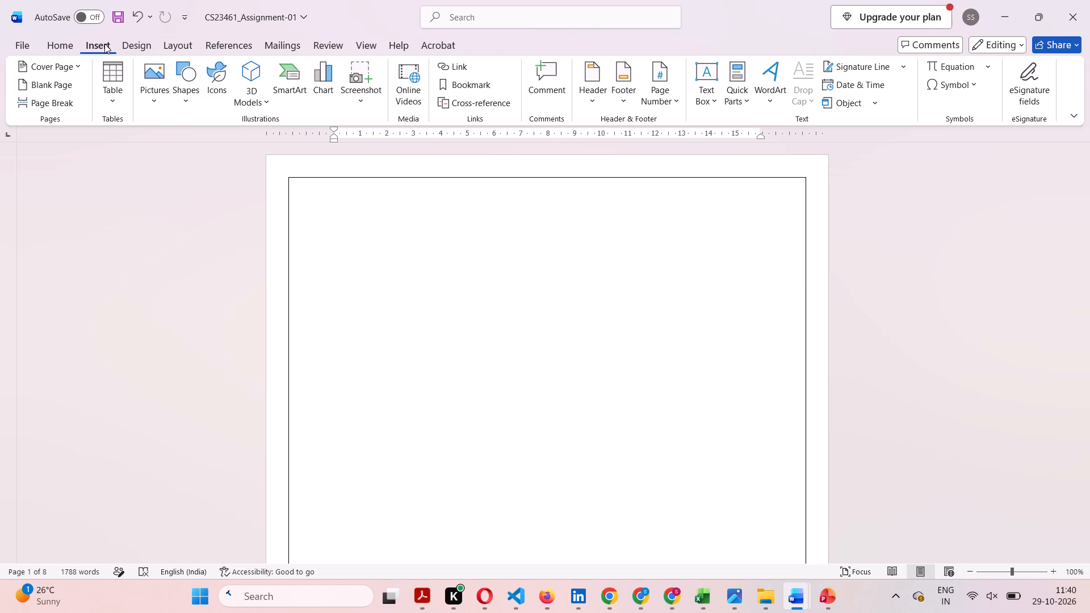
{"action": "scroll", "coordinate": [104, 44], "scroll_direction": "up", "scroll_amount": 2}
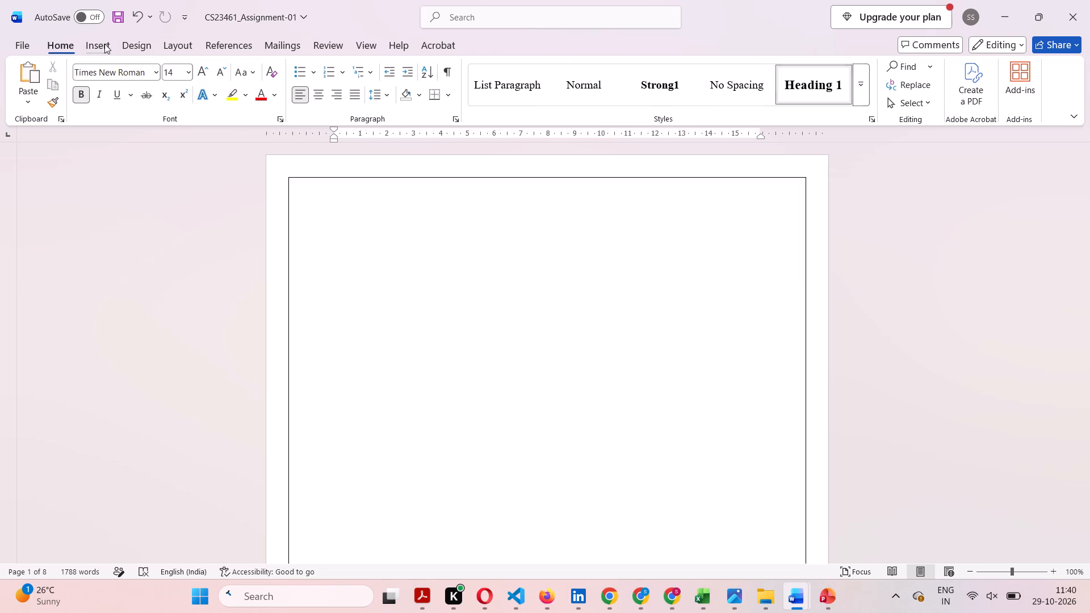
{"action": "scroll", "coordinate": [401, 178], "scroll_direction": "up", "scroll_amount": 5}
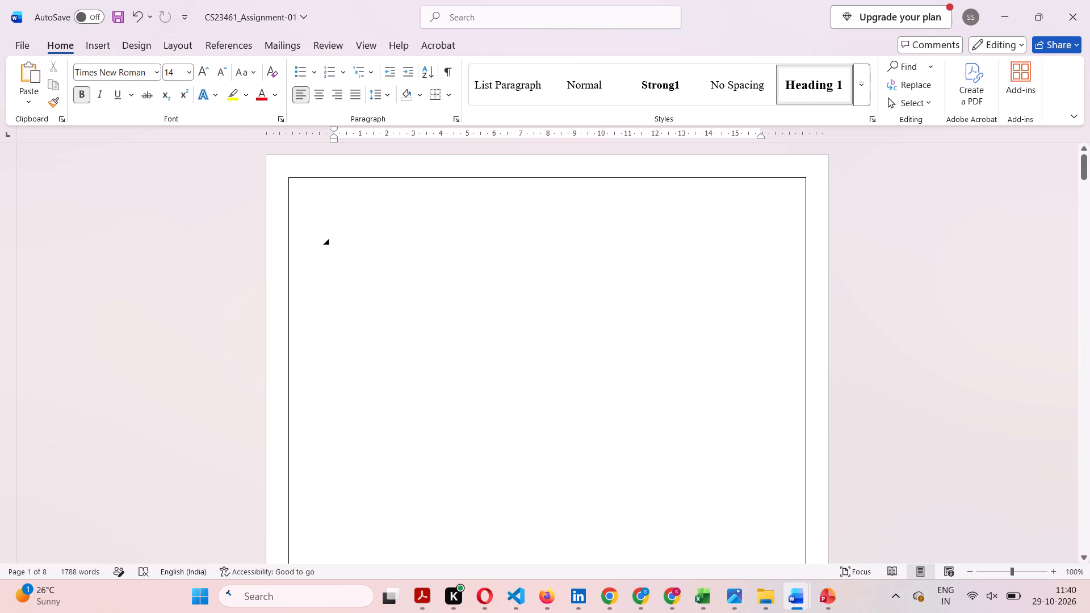
Delete the blank pages and empty space before the Question 1 heading so it starts at the top of the first page.
{"action": "scroll", "coordinate": [354, 235], "scroll_direction": "down", "scroll_amount": 9}
{"action": "scroll", "coordinate": [354, 235], "scroll_direction": "up", "scroll_amount": 9}
{"action": "scroll", "coordinate": [354, 235], "scroll_direction": "down", "scroll_amount": 1}
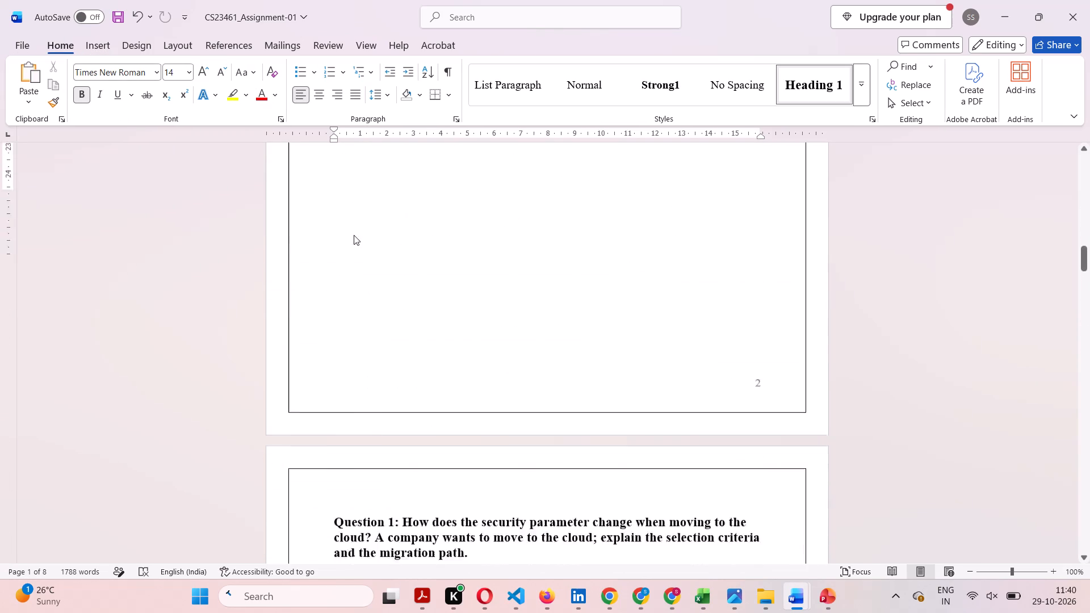
{"action": "scroll", "coordinate": [354, 235], "scroll_direction": "down", "scroll_amount": 2}
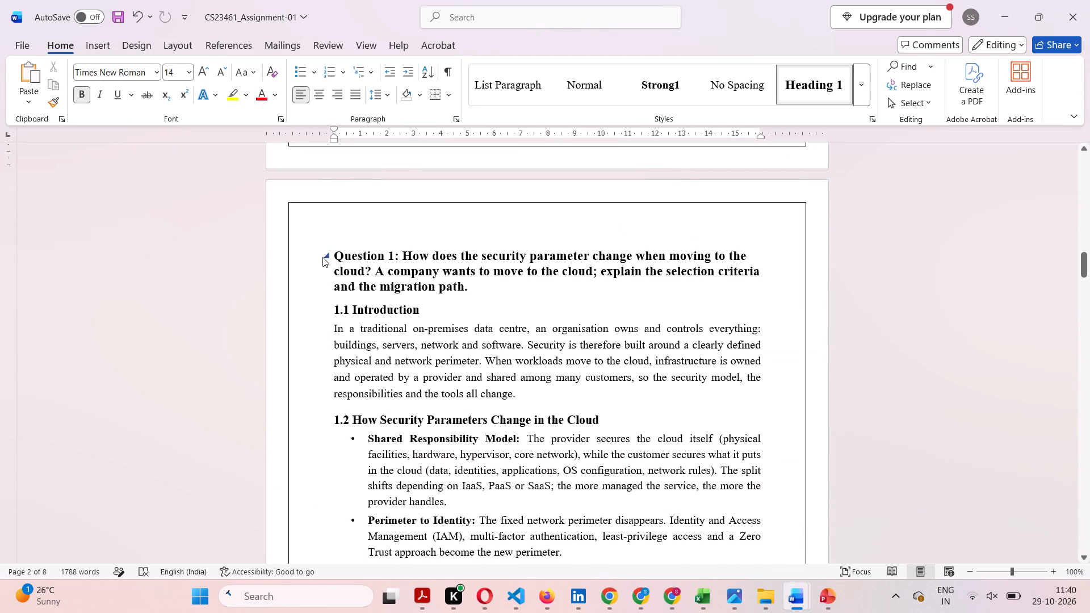
{"action": "left_click", "coordinate": [322, 257]}
{"action": "left_click", "coordinate": [322, 257]}
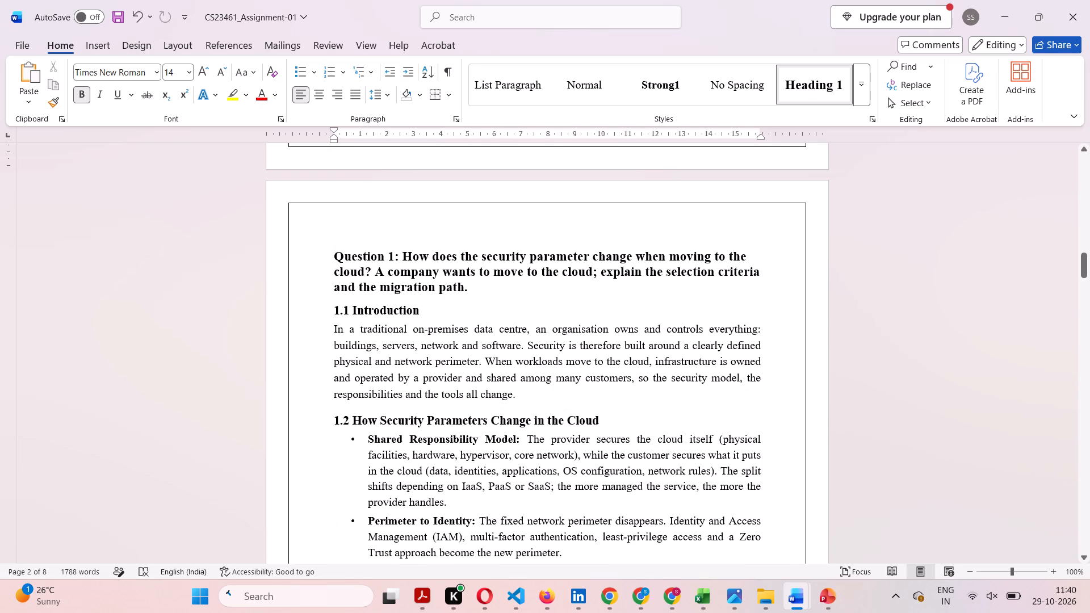
{"action": "left_click", "coordinate": [316, 255]}
{"action": "left_click", "coordinate": [316, 255]}
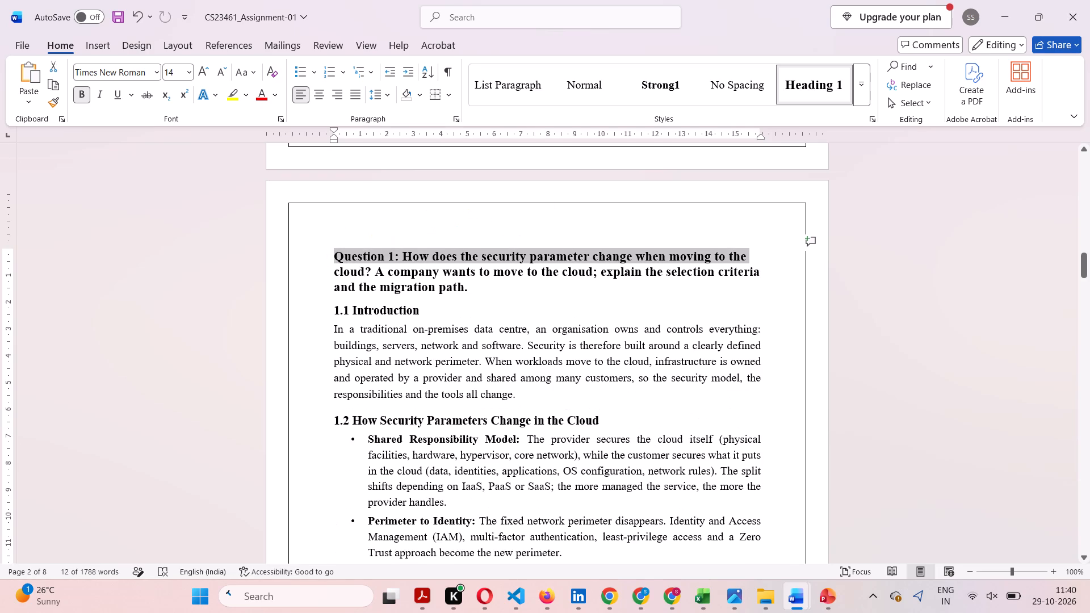
{"action": "left_click", "coordinate": [340, 257]}
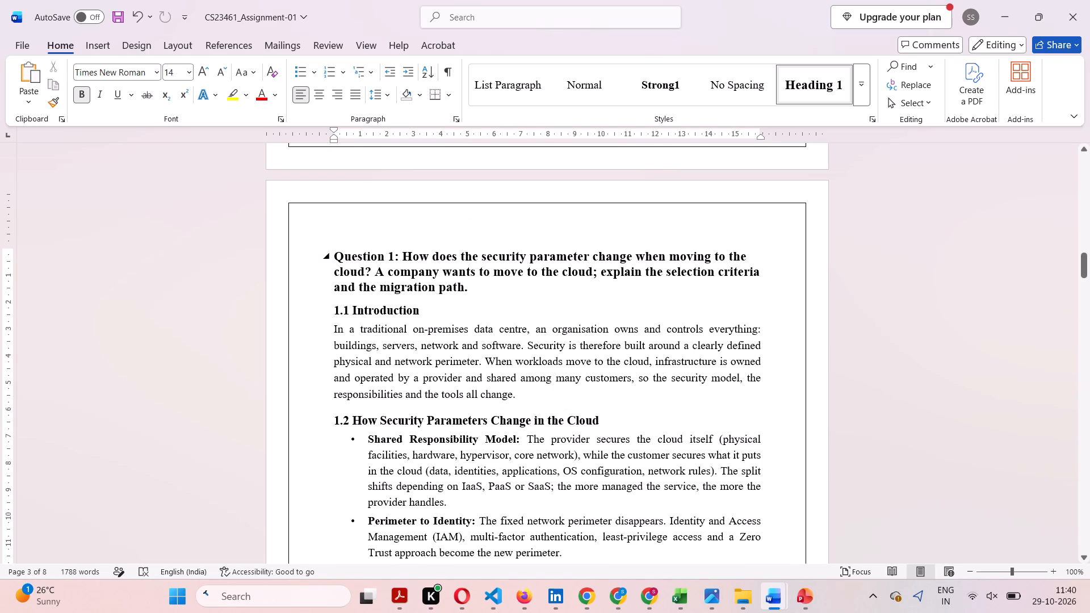
{"action": "left_click", "coordinate": [333, 257]}
{"action": "key", "text": "BackSpace"}
{"action": "key", "text": "BackSpace"}
{"action": "key", "text": "BackSpace"}
{"action": "key", "text": "BackSpace"}
{"action": "key", "text": "BackSpace"}
{"action": "key", "text": "BackSpace"}
{"action": "key", "text": "BackSpace"}
{"action": "key", "text": "BackSpace"}
{"action": "key", "text": "BackSpace"}
{"action": "key", "text": "BackSpace"}
{"action": "key", "text": "BackSpace"}
{"action": "key", "text": "BackSpace"}
{"action": "key", "text": "BackSpace"}
{"action": "key", "text": "BackSpace"}
{"action": "key", "text": "BackSpace"}
{"action": "key", "text": "BackSpace"}
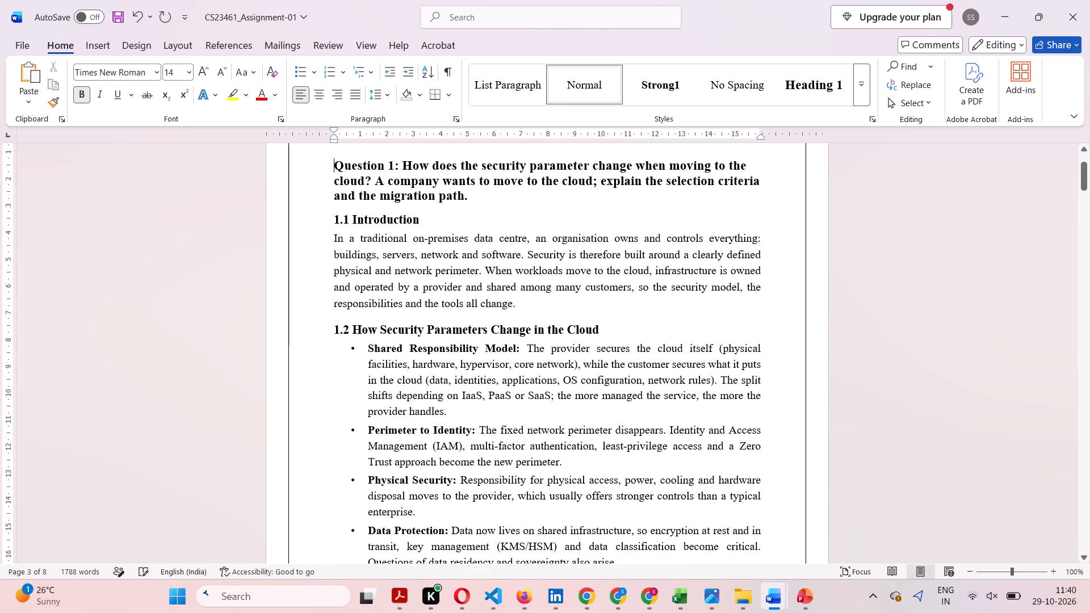
{"action": "scroll", "coordinate": [333, 257], "scroll_direction": "up", "scroll_amount": 9}
{"action": "scroll", "coordinate": [333, 257], "scroll_direction": "up", "scroll_amount": 13}
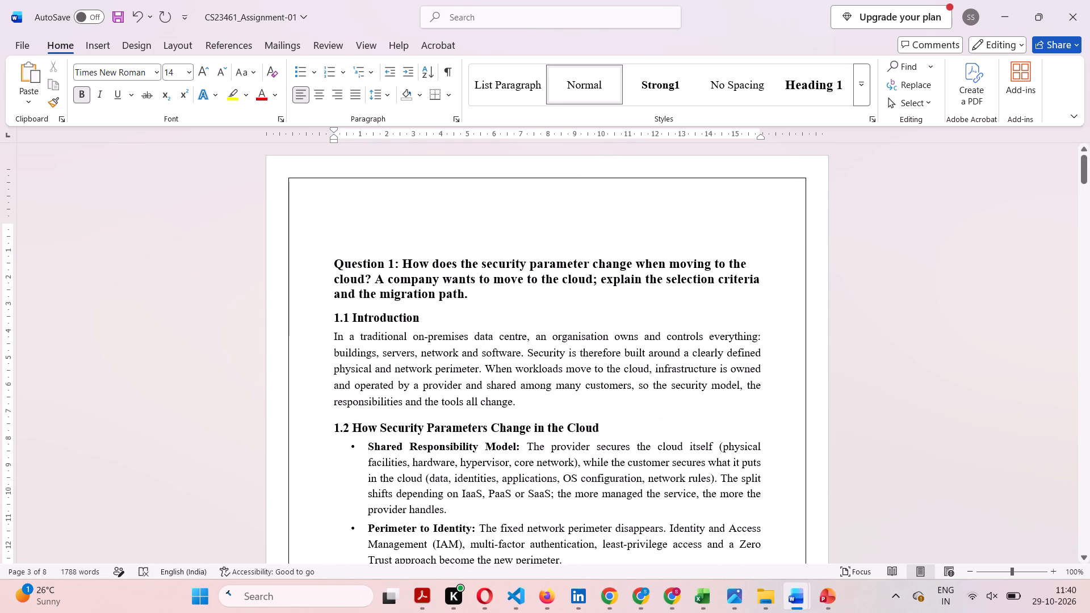
{"action": "key", "text": "BackSpace"}
{"action": "key", "text": "BackSpace"}
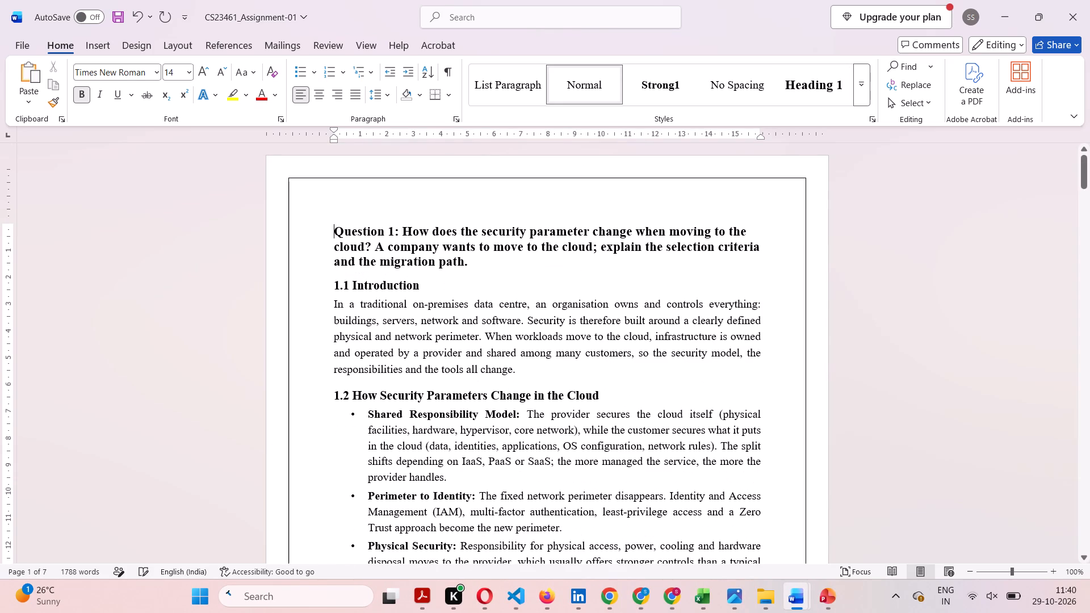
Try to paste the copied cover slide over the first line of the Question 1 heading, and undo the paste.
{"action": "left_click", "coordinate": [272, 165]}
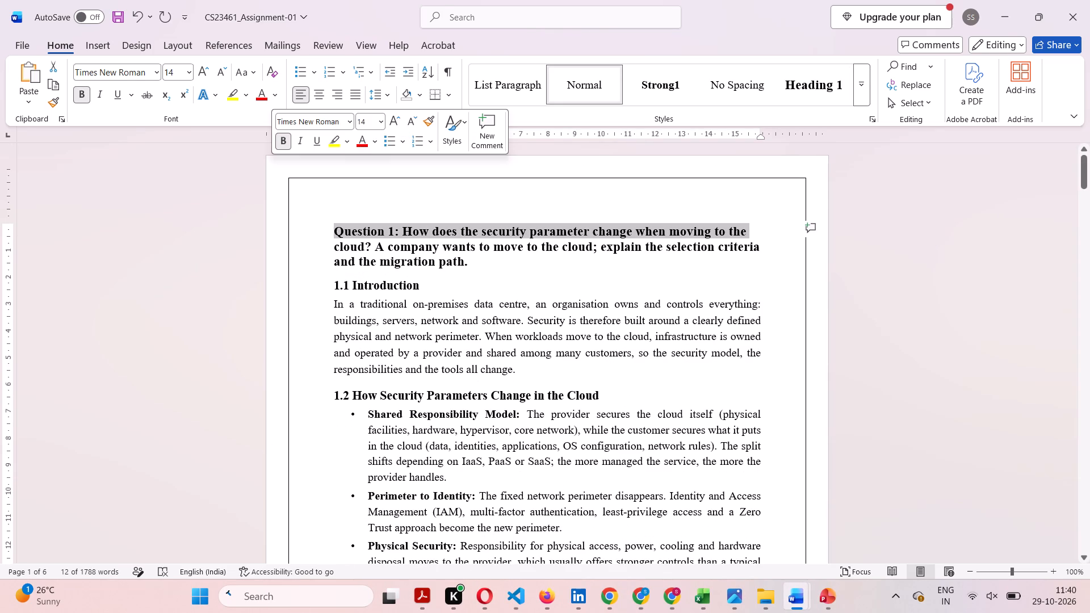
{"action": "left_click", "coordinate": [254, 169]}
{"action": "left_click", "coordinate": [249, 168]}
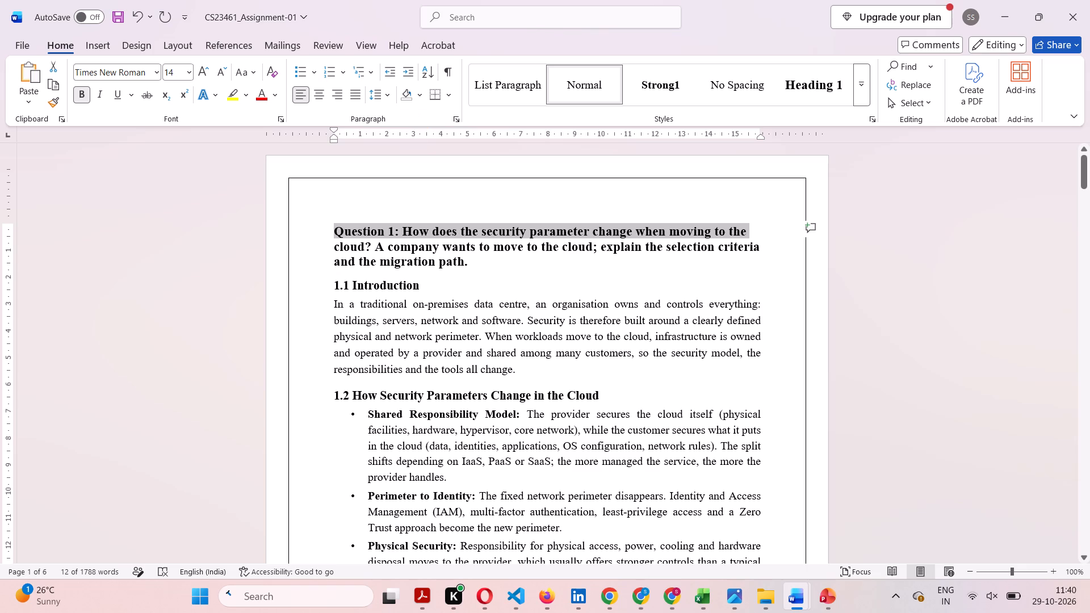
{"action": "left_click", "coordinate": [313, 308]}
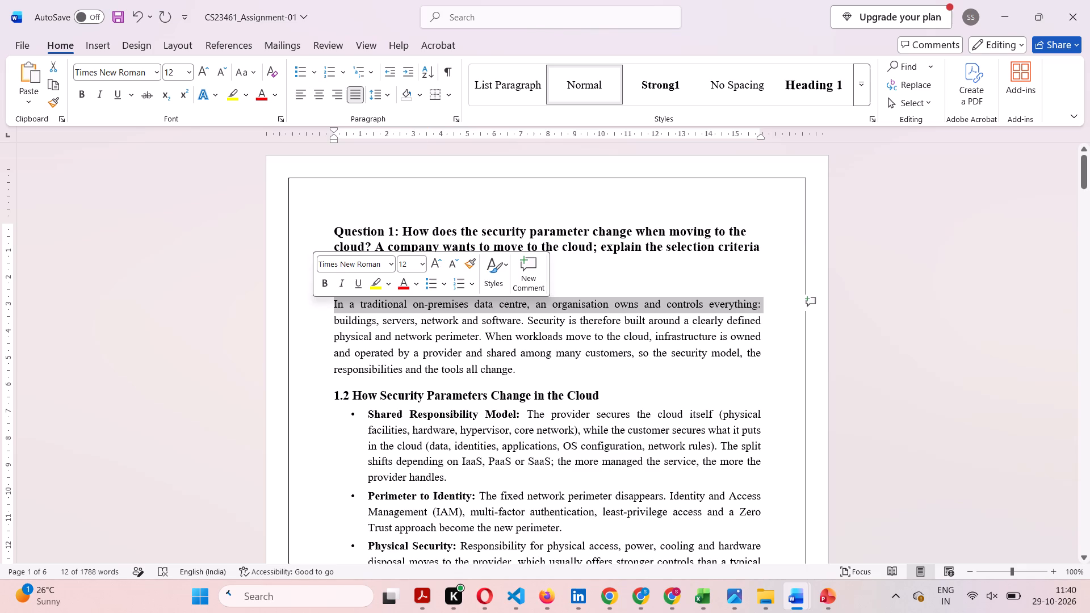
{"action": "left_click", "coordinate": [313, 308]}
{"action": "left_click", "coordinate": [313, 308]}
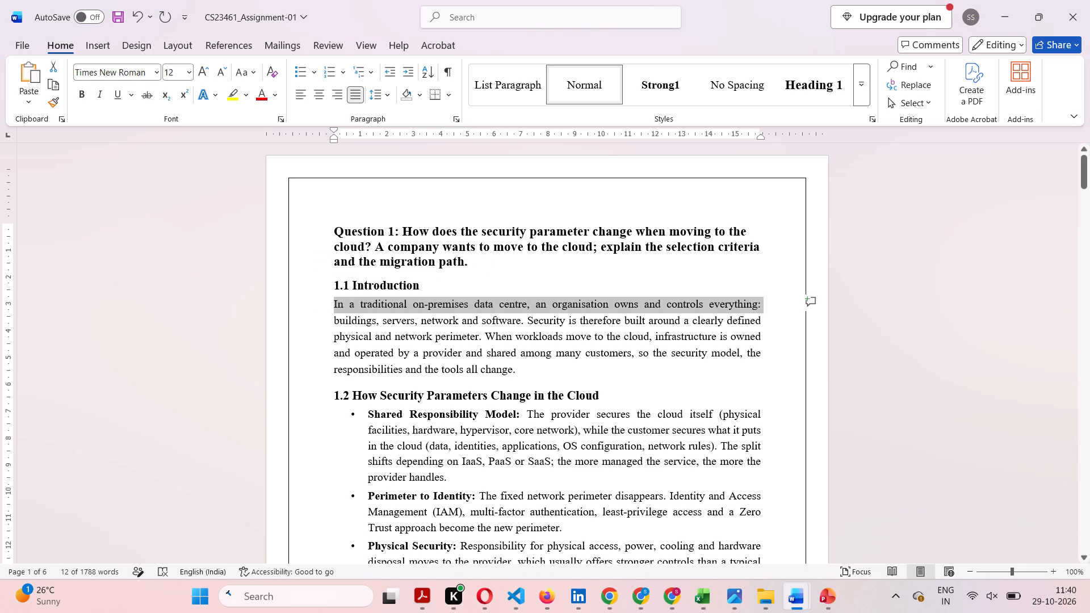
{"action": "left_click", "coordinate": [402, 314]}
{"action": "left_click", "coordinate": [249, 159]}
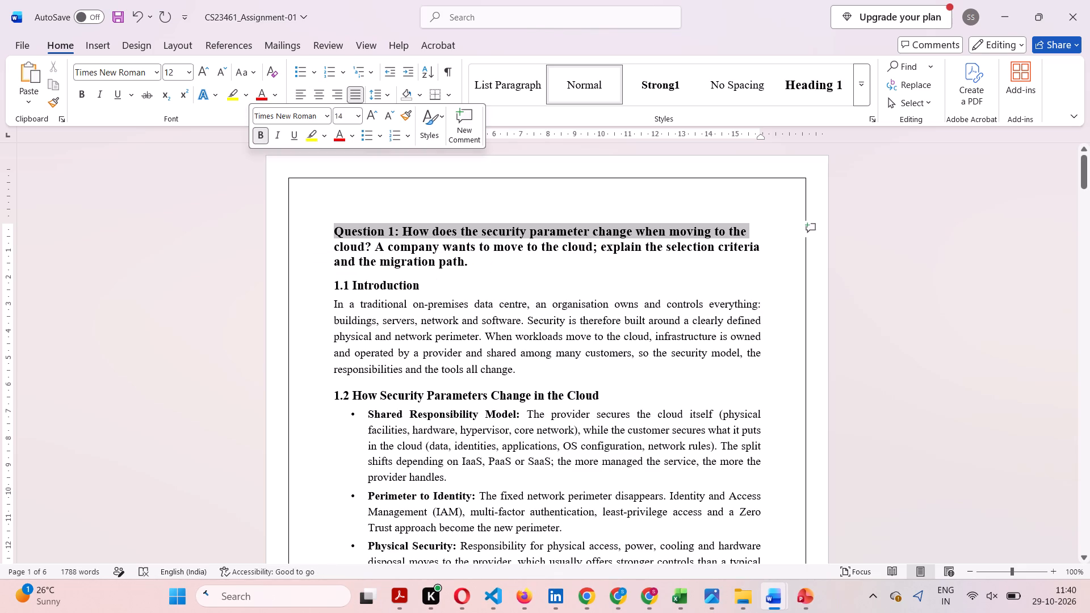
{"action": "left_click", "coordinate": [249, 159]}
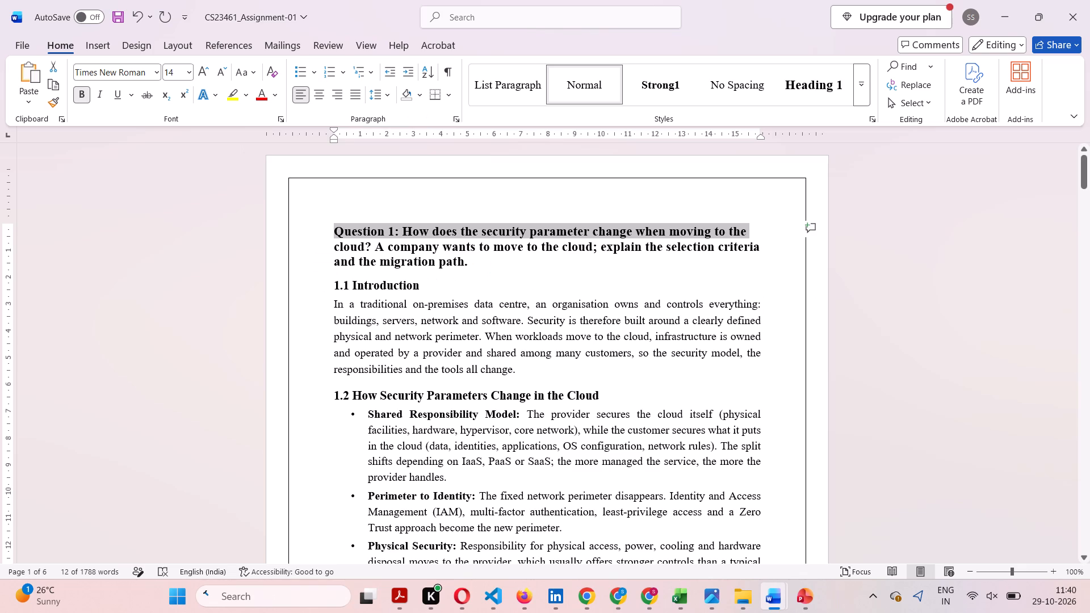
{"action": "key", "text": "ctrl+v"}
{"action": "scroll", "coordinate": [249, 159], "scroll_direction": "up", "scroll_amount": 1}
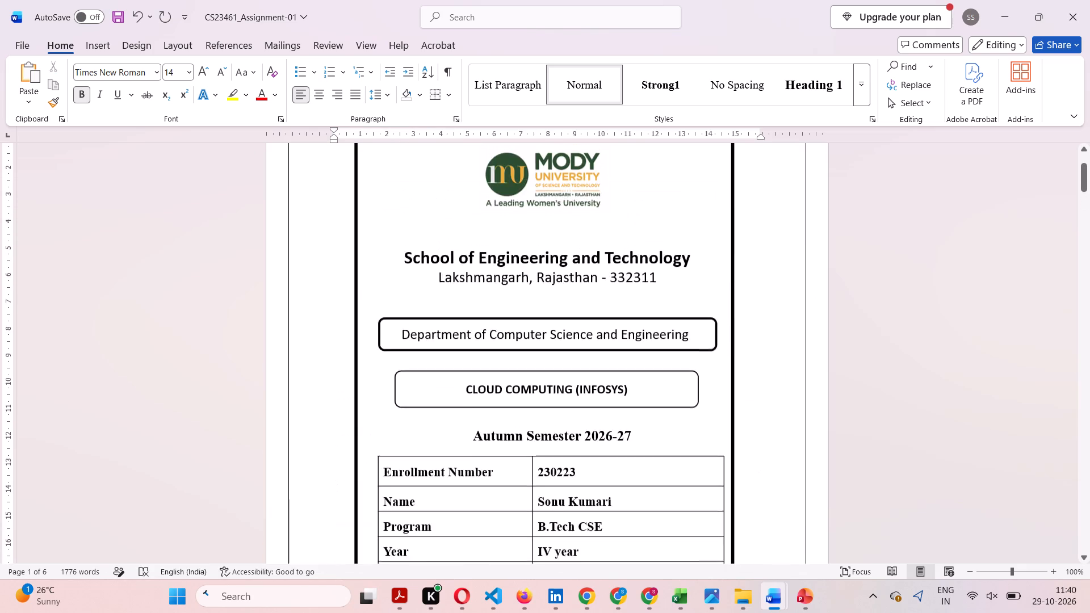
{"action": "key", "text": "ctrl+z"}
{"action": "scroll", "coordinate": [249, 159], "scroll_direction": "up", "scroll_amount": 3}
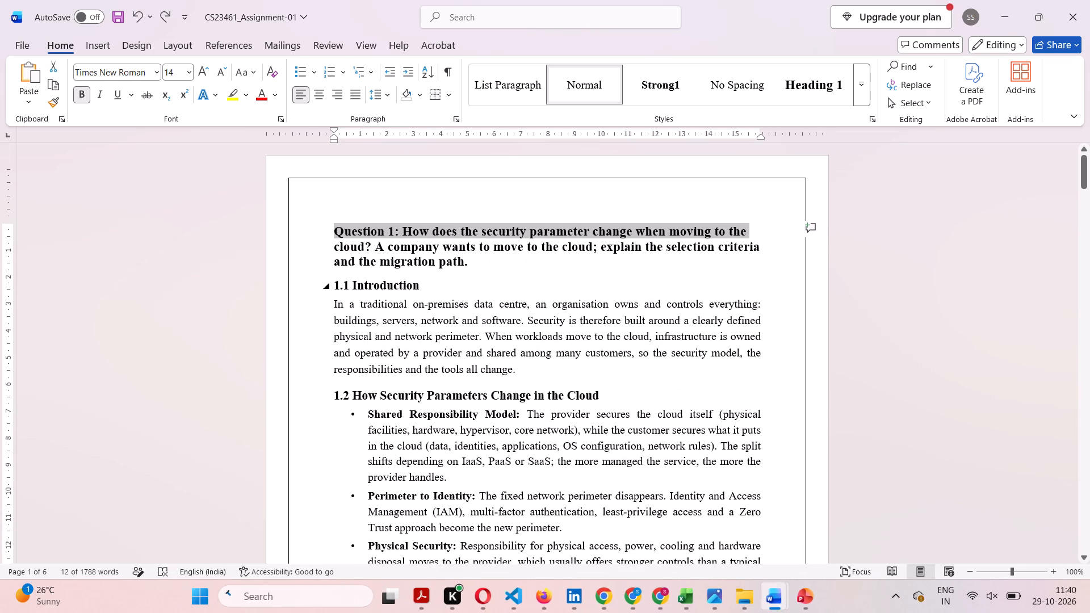
Browse the built-in cover page designs from Austin to Whisp without inserting one.
{"action": "left_click", "coordinate": [450, 287]}
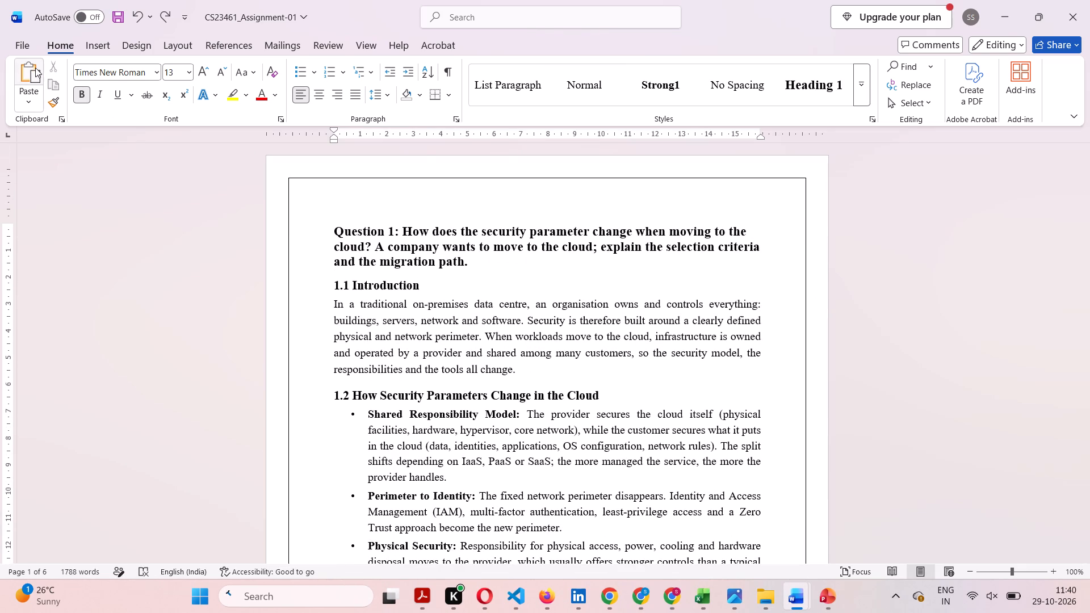
{"action": "left_click", "coordinate": [89, 42]}
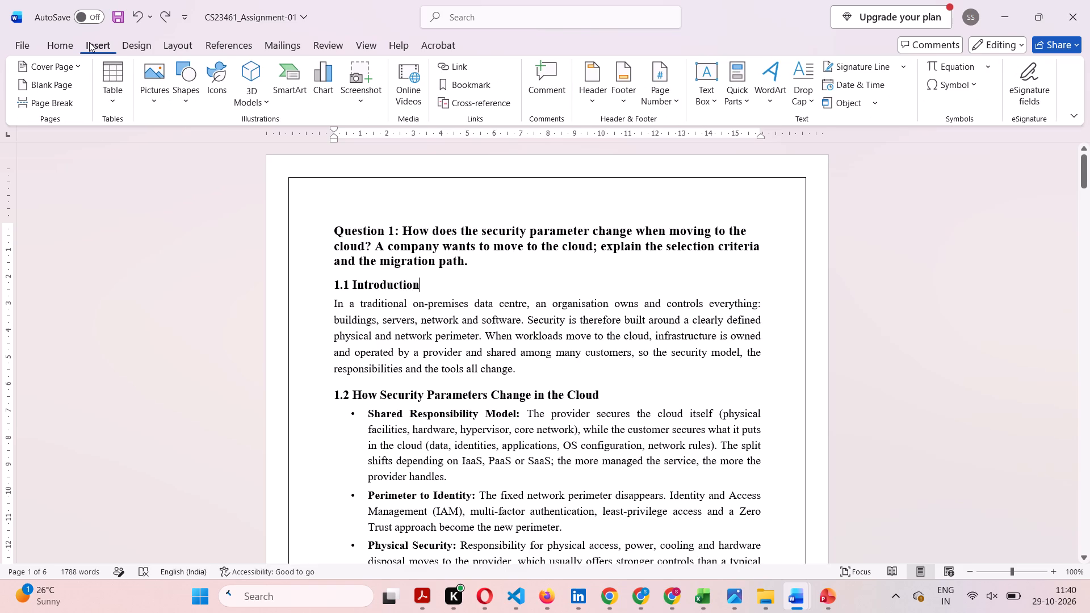
{"action": "left_click", "coordinate": [81, 62]}
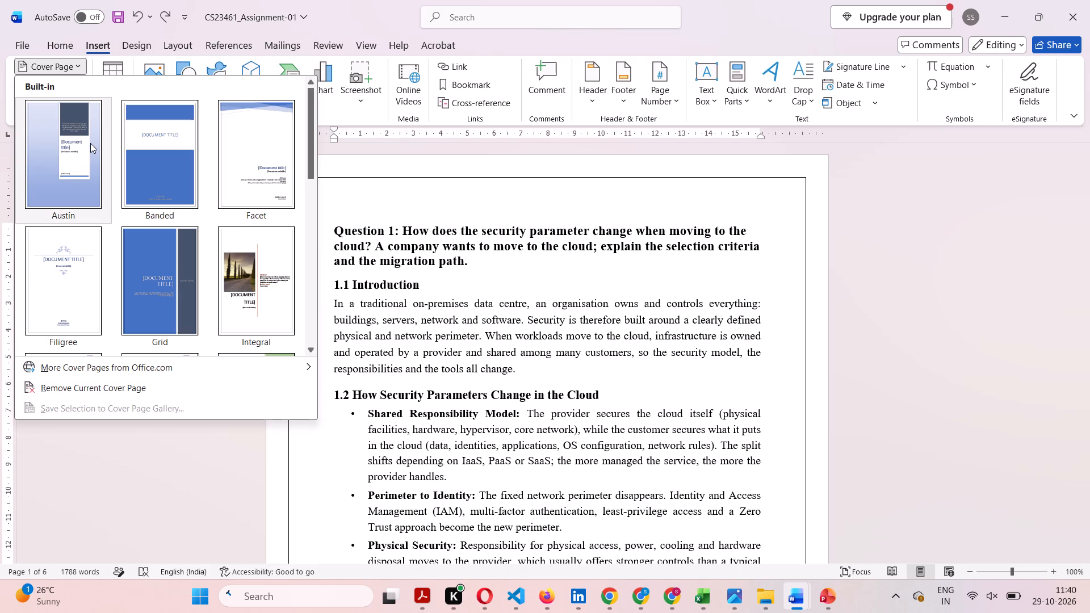
{"action": "scroll", "coordinate": [90, 143], "scroll_direction": "down", "scroll_amount": 2}
{"action": "scroll", "coordinate": [90, 143], "scroll_direction": "up", "scroll_amount": 1, "text": "ctrl"}
{"action": "scroll", "coordinate": [90, 143], "scroll_direction": "down", "scroll_amount": 1, "text": "ctrl"}
{"action": "scroll", "coordinate": [127, 263], "scroll_direction": "down", "scroll_amount": 1}
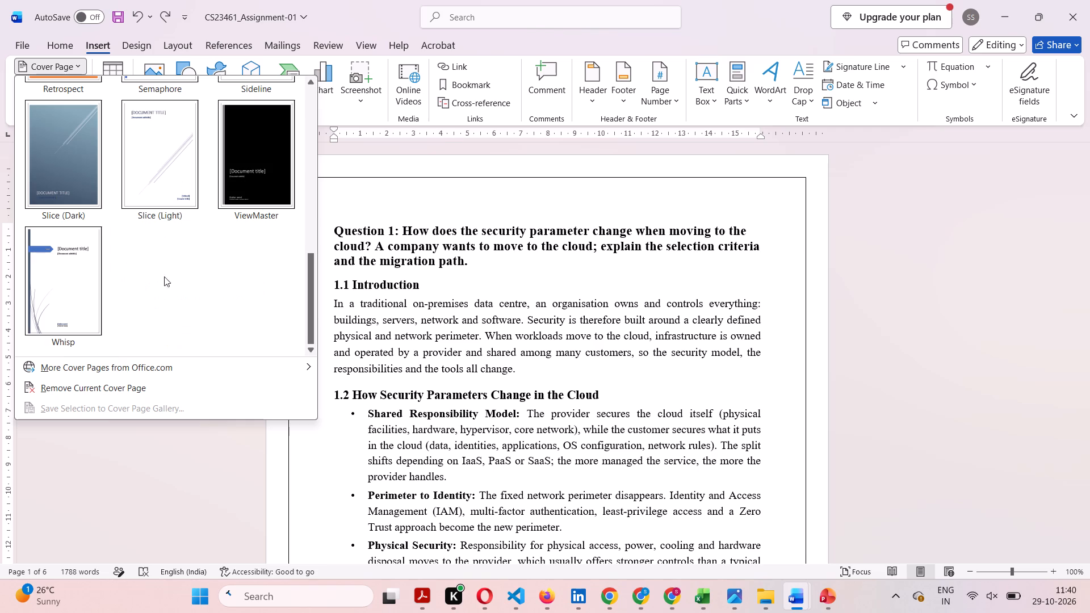
{"action": "scroll", "coordinate": [171, 249], "scroll_direction": "up", "scroll_amount": 4}
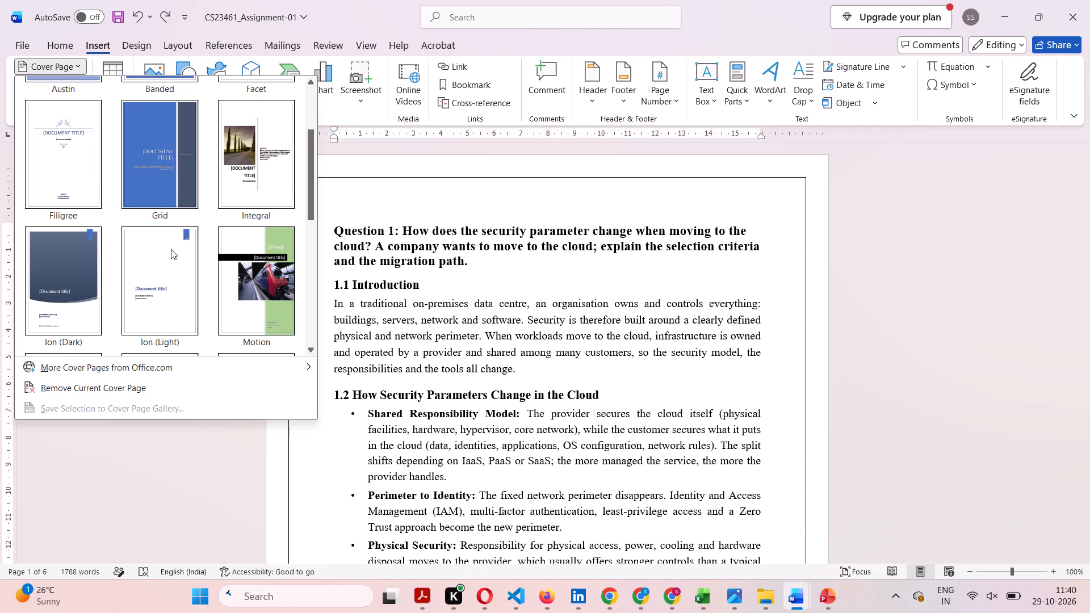
{"action": "scroll", "coordinate": [171, 249], "scroll_direction": "down", "scroll_amount": 5}
{"action": "scroll", "coordinate": [171, 249], "scroll_direction": "up", "scroll_amount": 1}
{"action": "scroll", "coordinate": [171, 249], "scroll_direction": "down", "scroll_amount": 2}
{"action": "scroll", "coordinate": [171, 249], "scroll_direction": "up", "scroll_amount": 1, "text": "ctrl"}
{"action": "scroll", "coordinate": [171, 249], "scroll_direction": "down", "scroll_amount": 4, "text": "ctrl"}
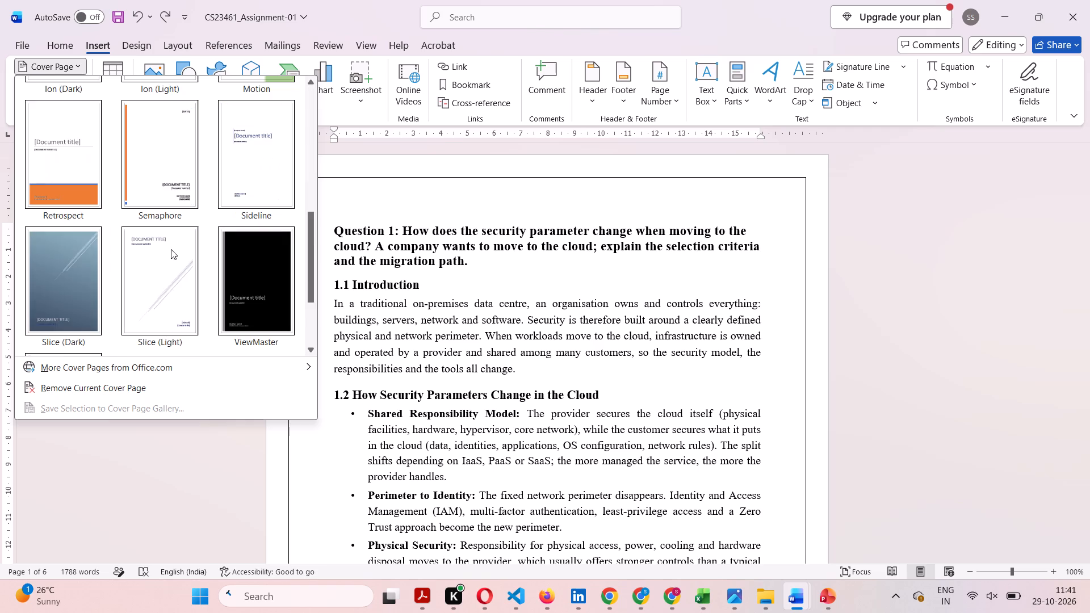
{"action": "scroll", "coordinate": [106, 283], "scroll_direction": "up", "scroll_amount": 4}
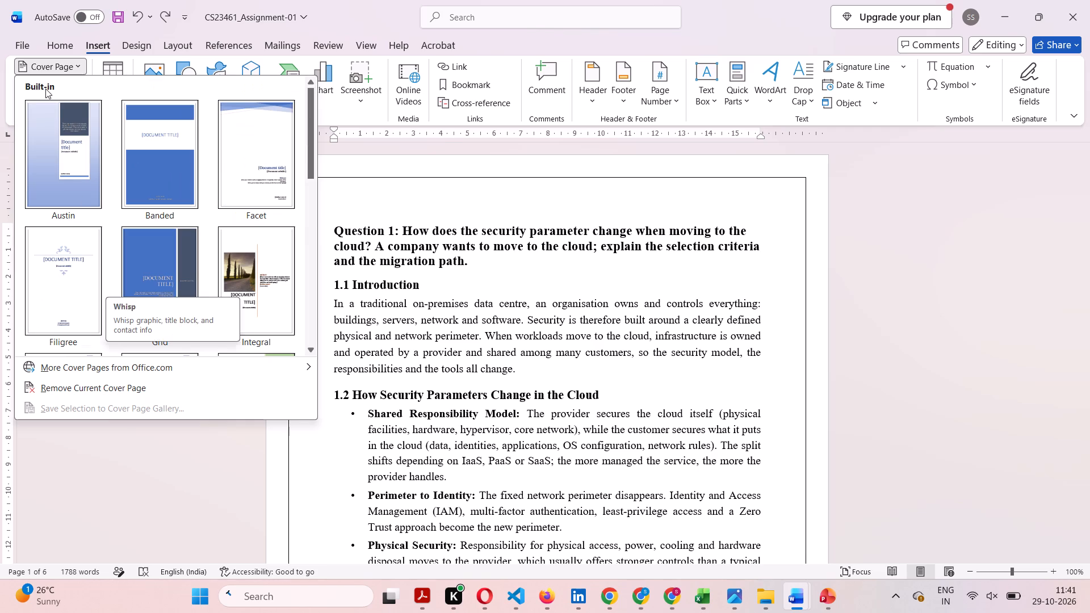
{"action": "left_click", "coordinate": [57, 39]}
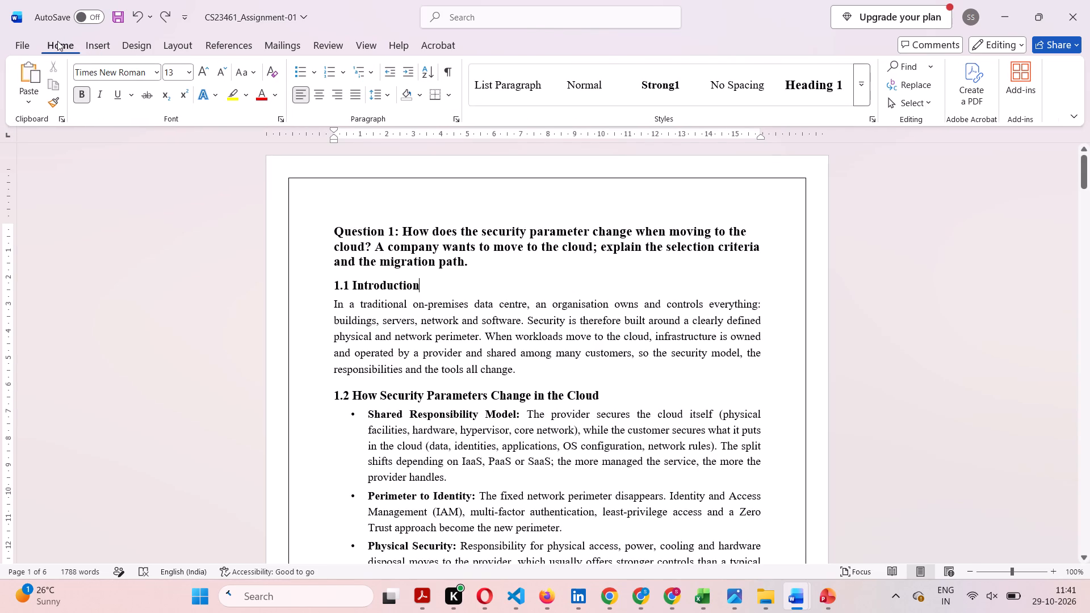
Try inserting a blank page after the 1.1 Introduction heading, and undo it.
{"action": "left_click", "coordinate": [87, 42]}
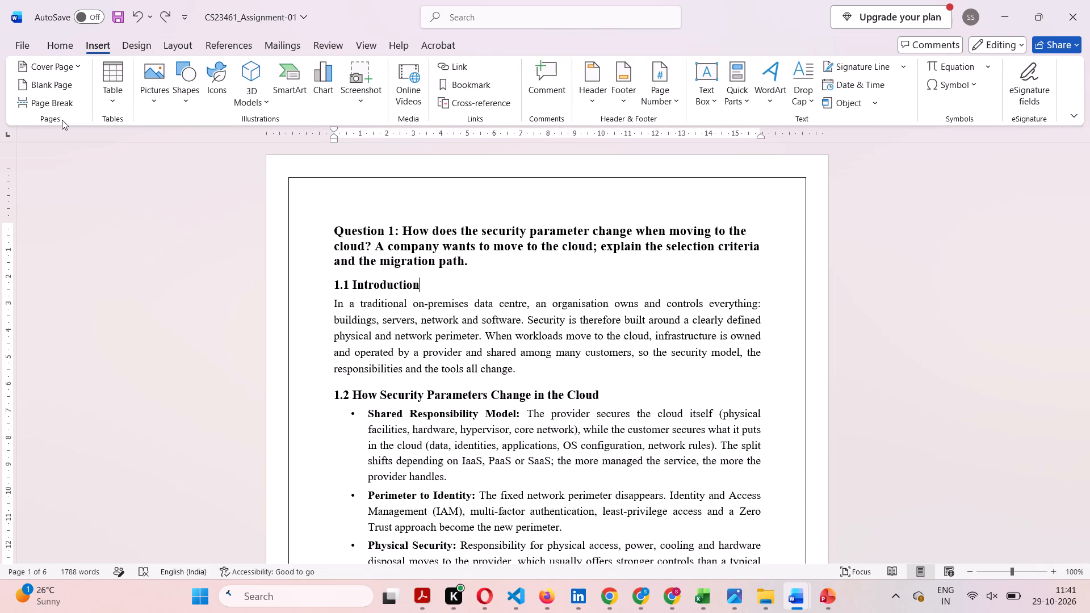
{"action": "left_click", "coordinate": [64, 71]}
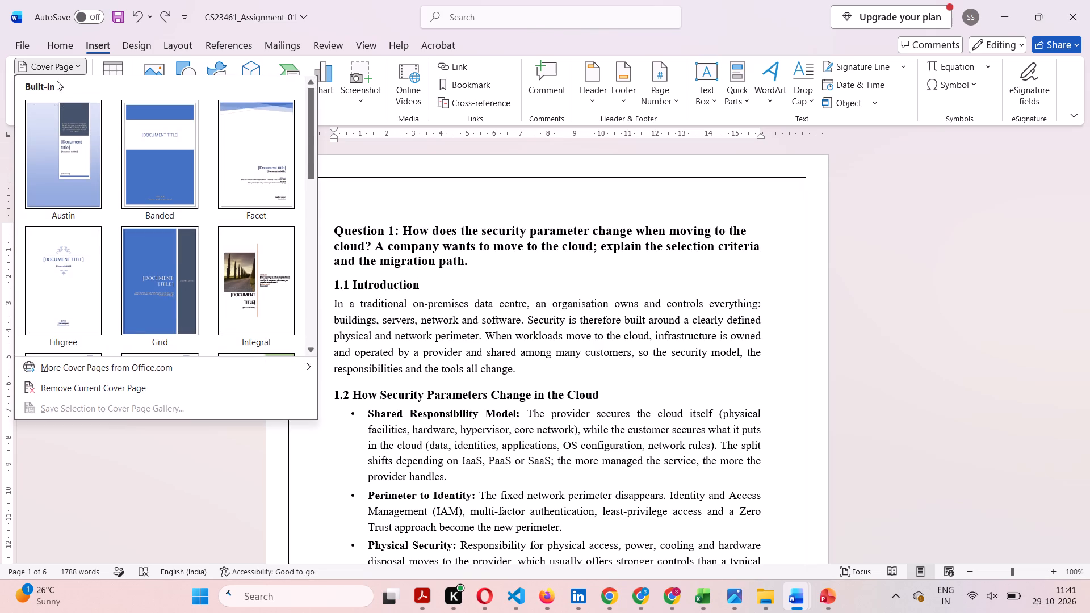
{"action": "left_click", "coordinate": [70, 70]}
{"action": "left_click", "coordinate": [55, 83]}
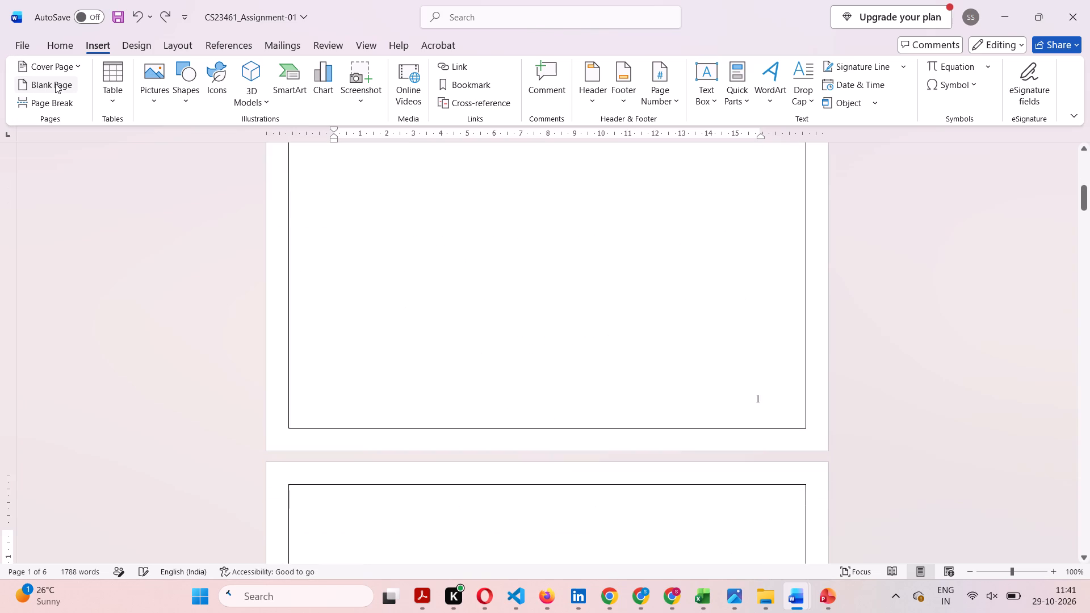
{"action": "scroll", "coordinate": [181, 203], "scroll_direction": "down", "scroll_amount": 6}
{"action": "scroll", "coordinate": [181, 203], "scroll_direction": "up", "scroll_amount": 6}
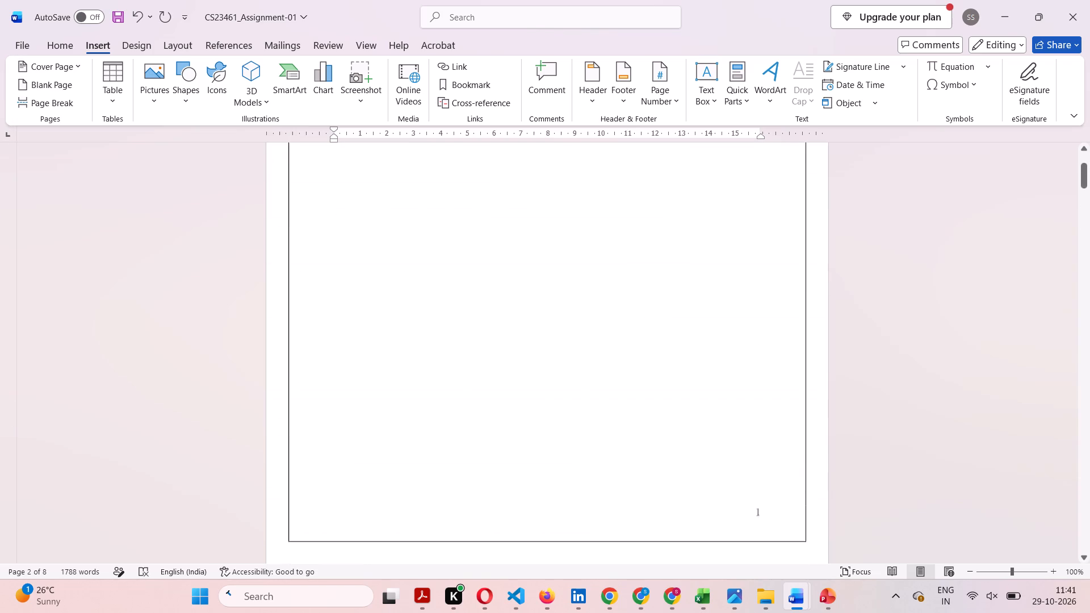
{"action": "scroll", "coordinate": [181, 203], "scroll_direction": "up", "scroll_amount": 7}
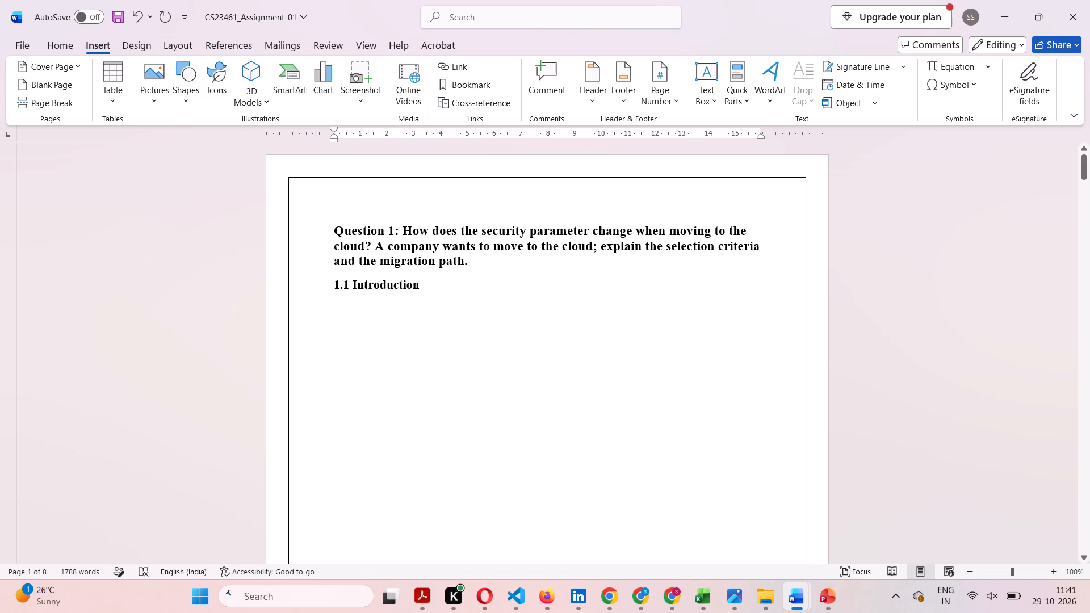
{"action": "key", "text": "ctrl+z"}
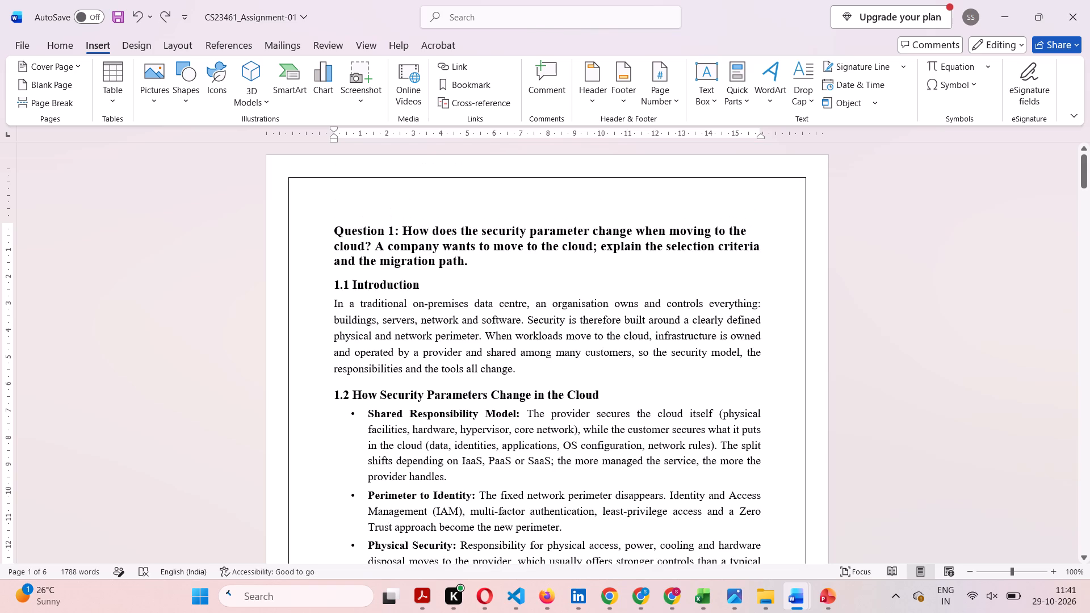
Insert a blank page directly before the Question 1 heading at the start of the document.
{"action": "left_click", "coordinate": [332, 230]}
{"action": "scroll", "coordinate": [303, 190], "scroll_direction": "up", "scroll_amount": 7}
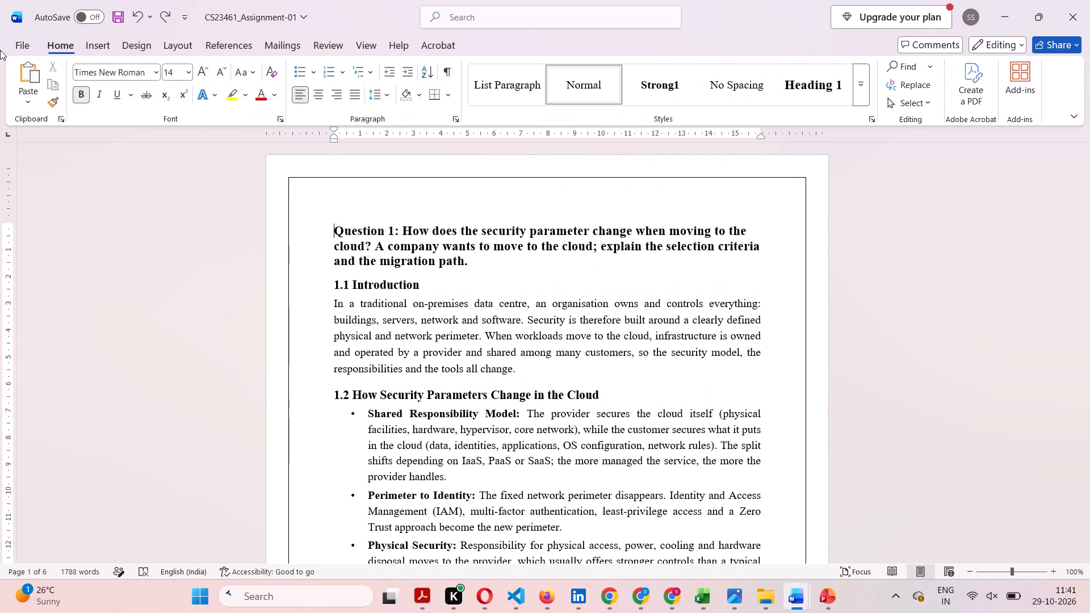
{"action": "left_click", "coordinate": [82, 40]}
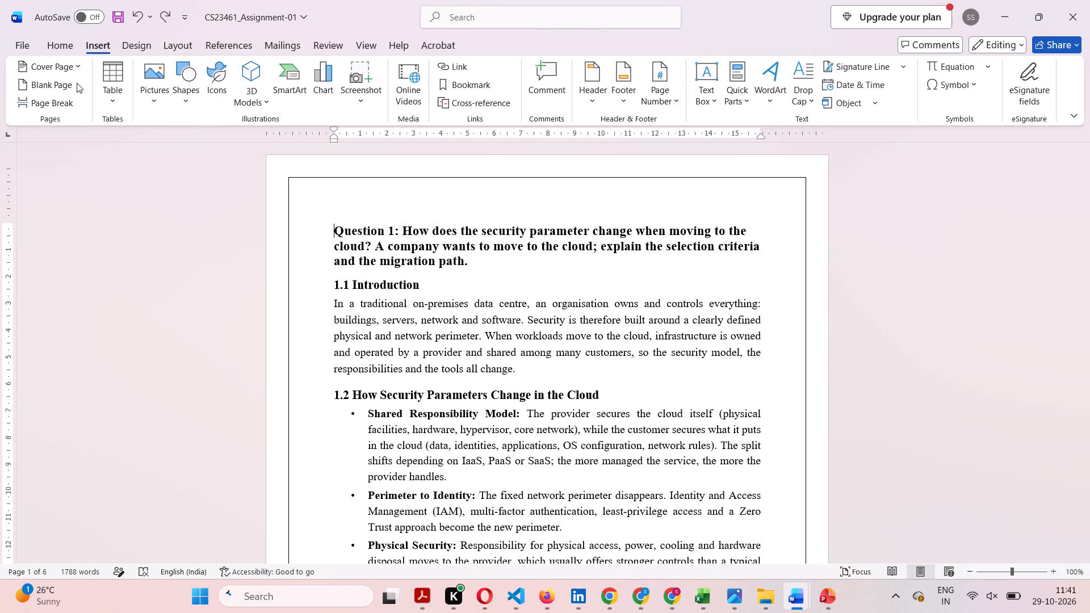
{"action": "left_click", "coordinate": [68, 81]}
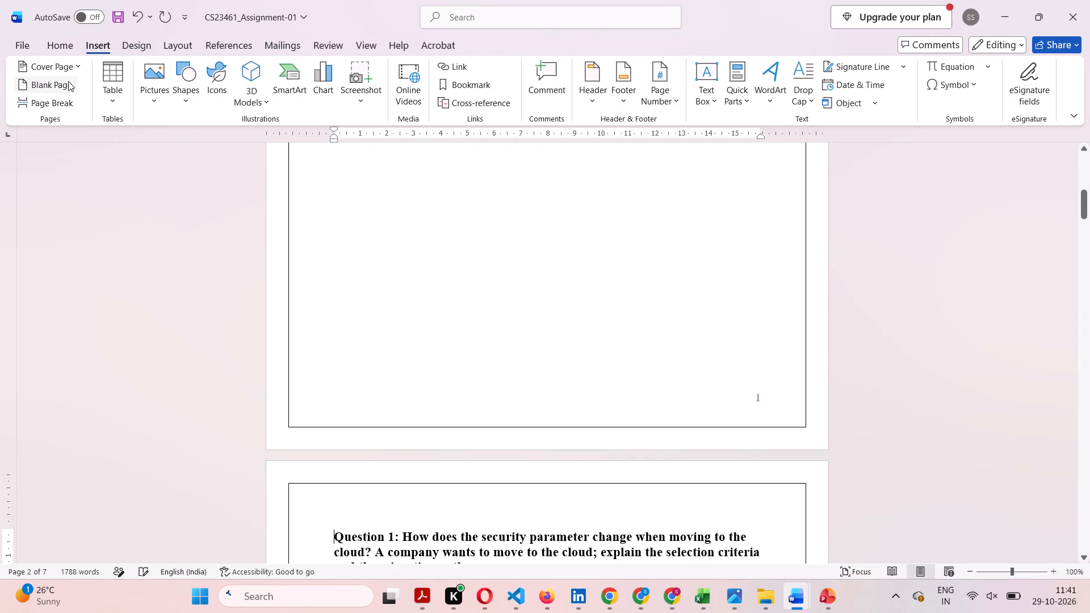
Paste the copied cover slide at the top of the blank first page and select it.
{"action": "scroll", "coordinate": [68, 81], "scroll_direction": "up", "scroll_amount": 9}
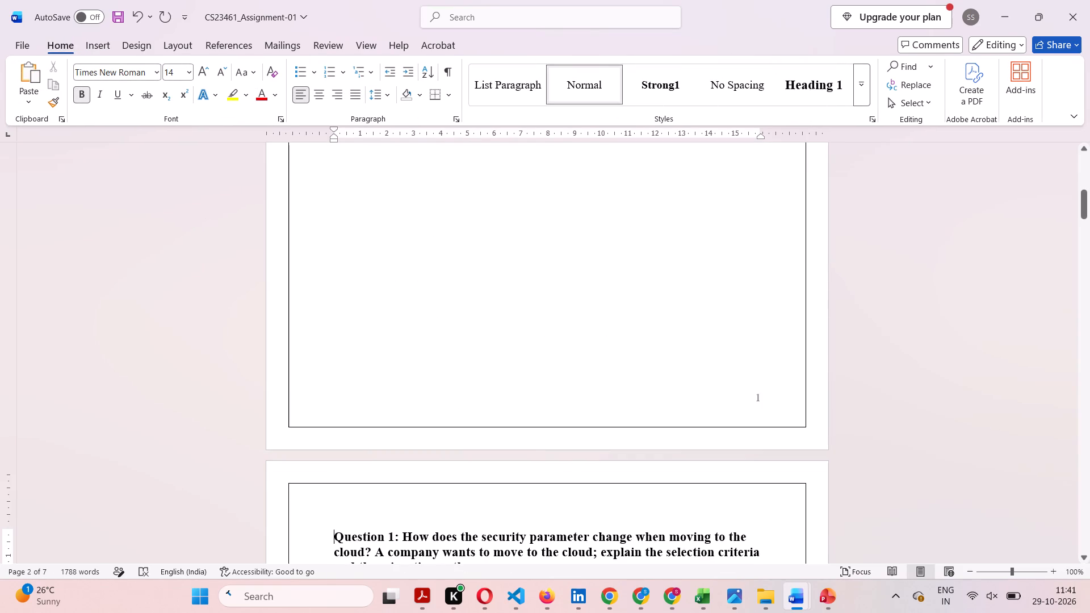
{"action": "scroll", "coordinate": [375, 255], "scroll_direction": "up", "scroll_amount": 12}
{"action": "left_click", "coordinate": [348, 232]}
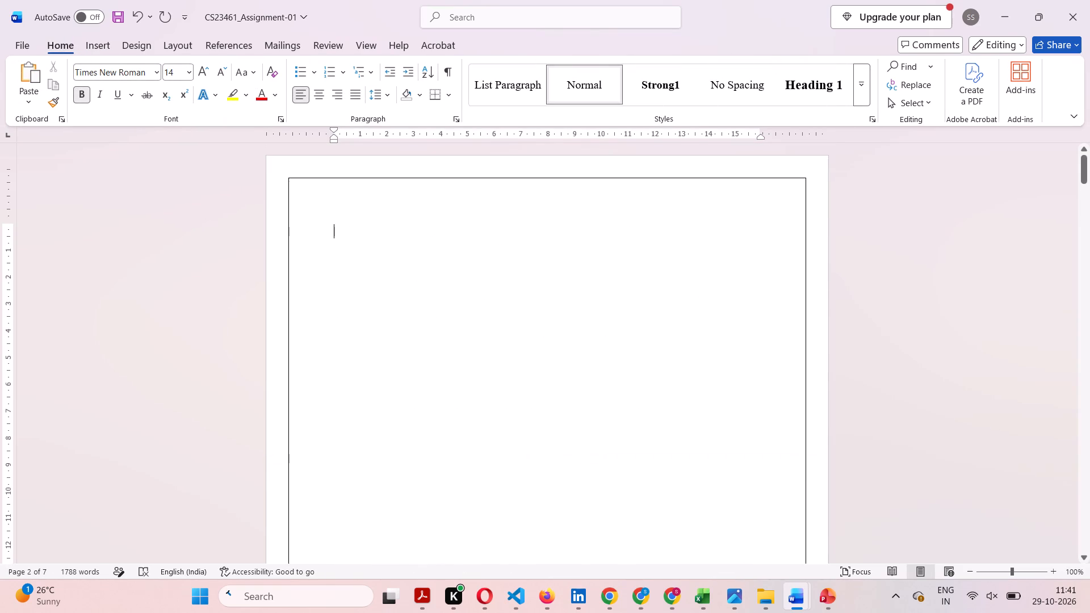
{"action": "key", "text": "ctrl+v"}
{"action": "scroll", "coordinate": [348, 232], "scroll_direction": "up", "scroll_amount": 1}
{"action": "left_click", "coordinate": [421, 253]}
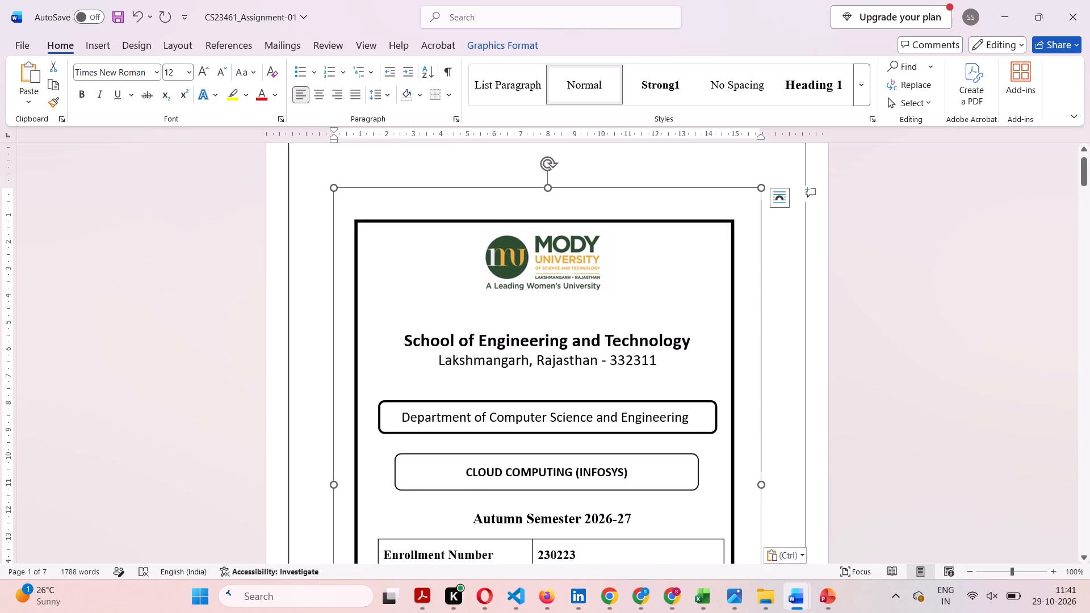
Examine how the pasted cover graphic fits on the first page and beside the Question 1 page.
{"action": "scroll", "coordinate": [628, 285], "scroll_direction": "down", "scroll_amount": 1}
{"action": "scroll", "coordinate": [628, 285], "scroll_direction": "up", "scroll_amount": 1, "text": "ctrl"}
{"action": "scroll", "coordinate": [628, 285], "scroll_direction": "down", "scroll_amount": 1, "text": "ctrl"}
{"action": "scroll", "coordinate": [628, 285], "scroll_direction": "up", "scroll_amount": 1, "text": "ctrl"}
{"action": "scroll", "coordinate": [628, 285], "scroll_direction": "down", "scroll_amount": 1, "text": "ctrl"}
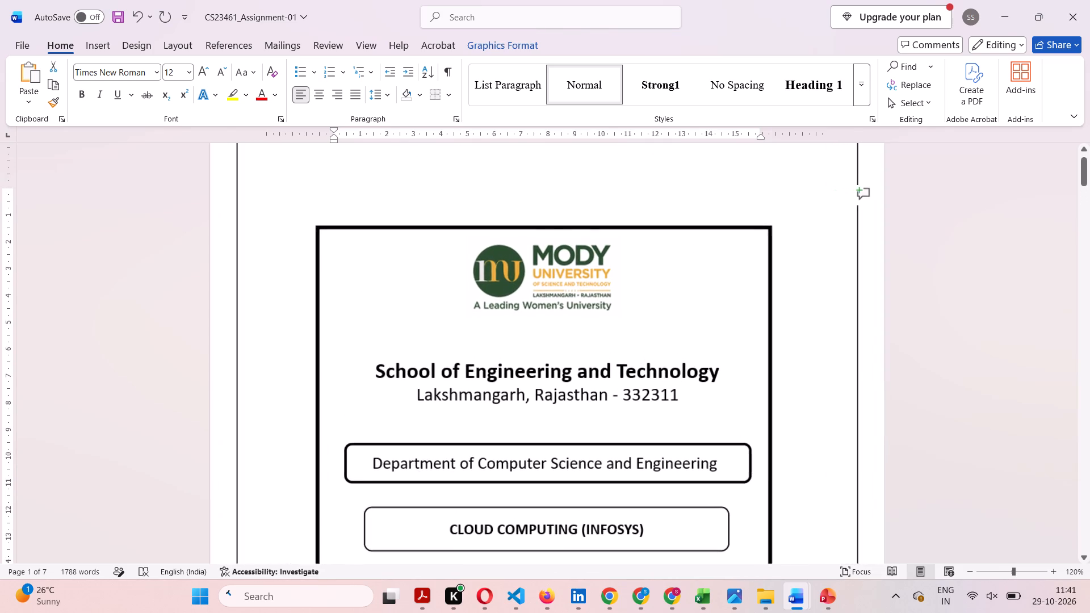
{"action": "scroll", "coordinate": [628, 285], "scroll_direction": "down", "scroll_amount": 5, "text": "ctrl"}
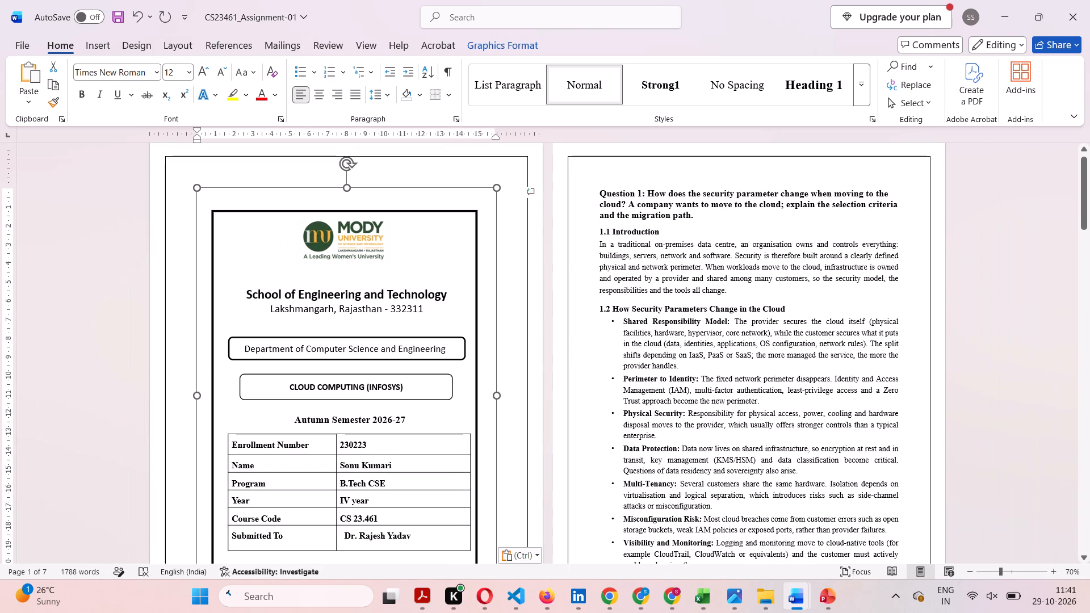
{"action": "scroll", "coordinate": [626, 301], "scroll_direction": "up", "scroll_amount": 1, "text": "ctrl"}
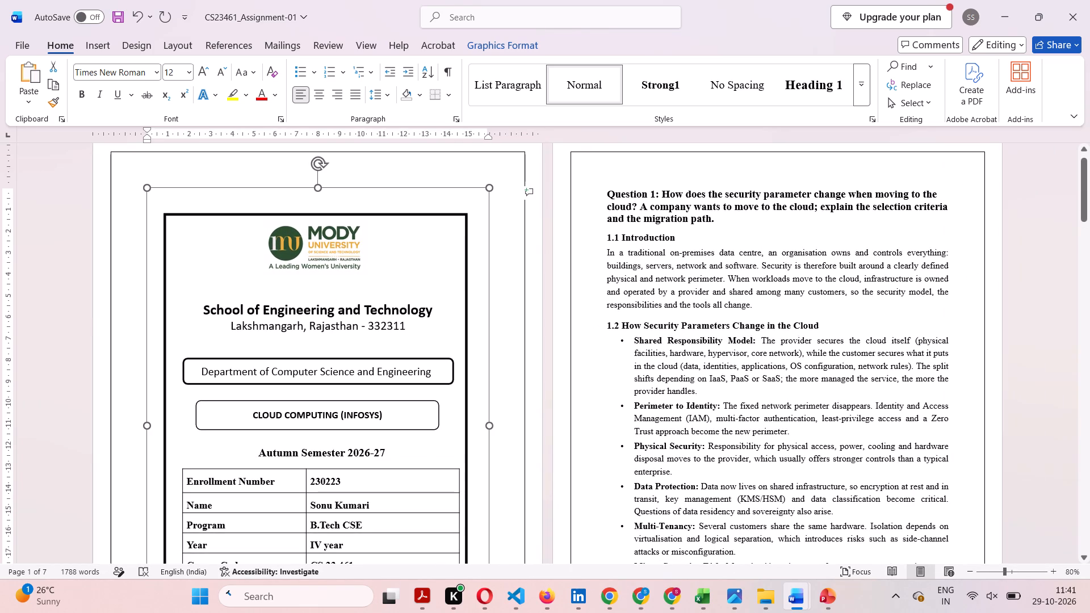
{"action": "scroll", "coordinate": [385, 363], "scroll_direction": "up", "scroll_amount": 2, "text": "ctrl"}
{"action": "scroll", "coordinate": [385, 363], "scroll_direction": "down", "scroll_amount": 1, "text": "ctrl"}
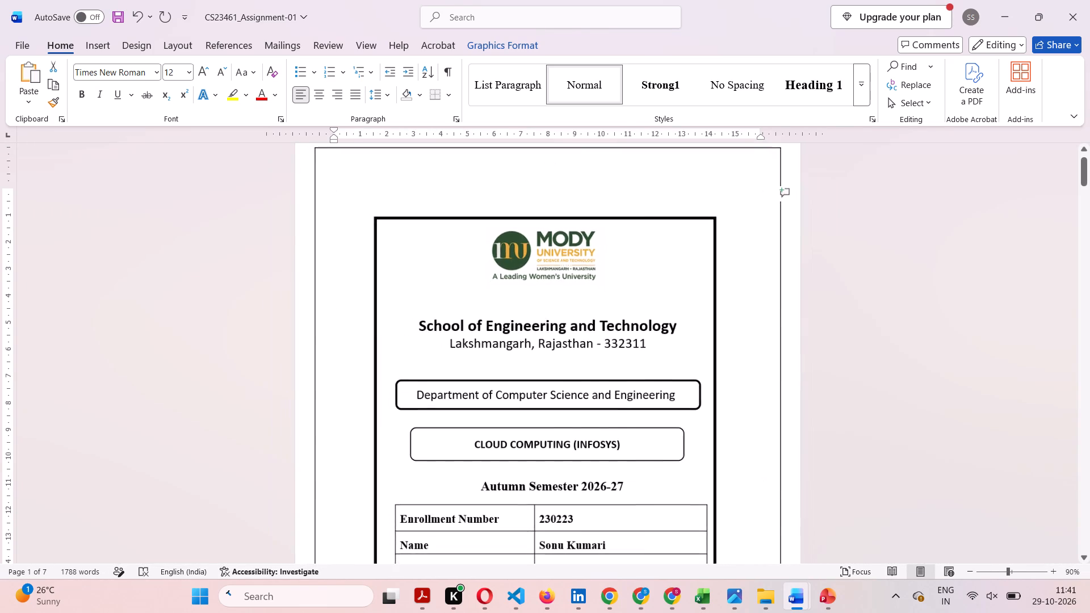
{"action": "scroll", "coordinate": [352, 391], "scroll_direction": "up", "scroll_amount": 3, "text": "ctrl"}
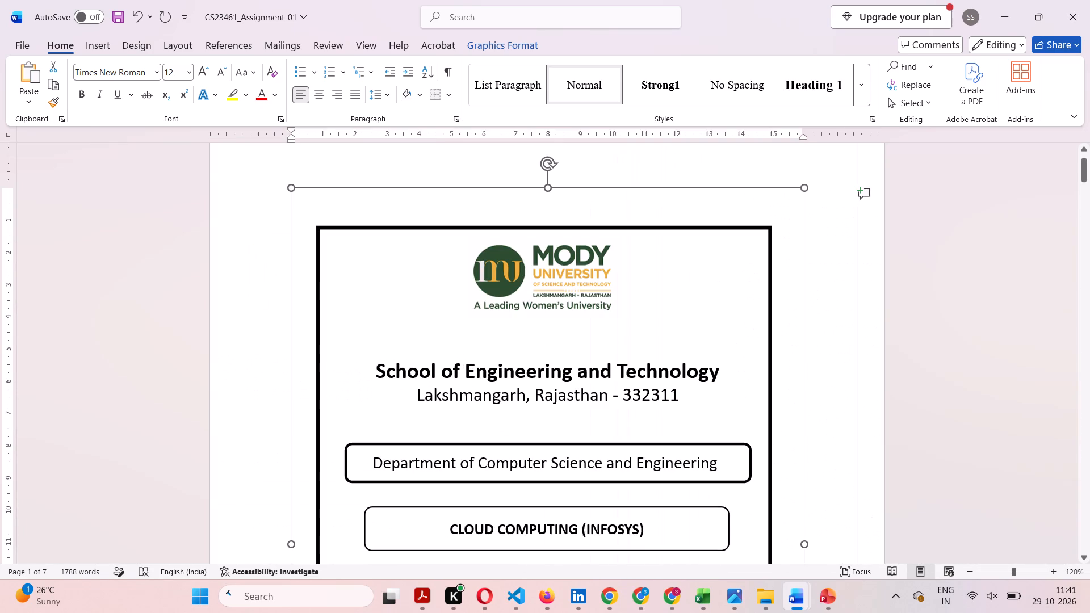
Resize the cover graphic from its top corners and top edge, making it slightly wider than the text area.
{"action": "left_click", "coordinate": [291, 191]}
{"action": "scroll", "coordinate": [331, 211], "scroll_direction": "up", "scroll_amount": 1}
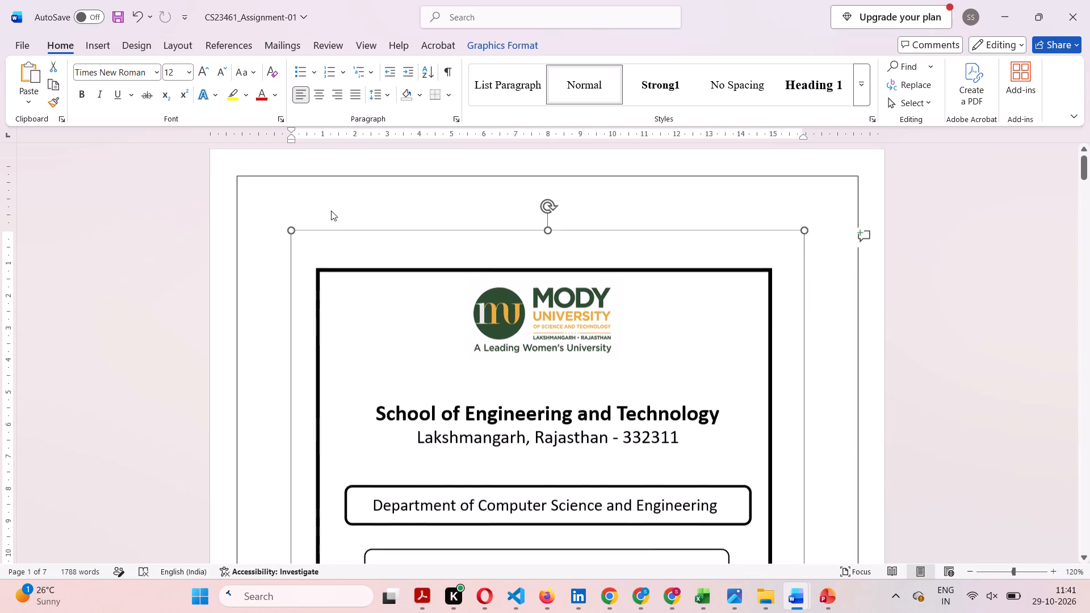
{"action": "scroll", "coordinate": [331, 211], "scroll_direction": "up", "scroll_amount": 1}
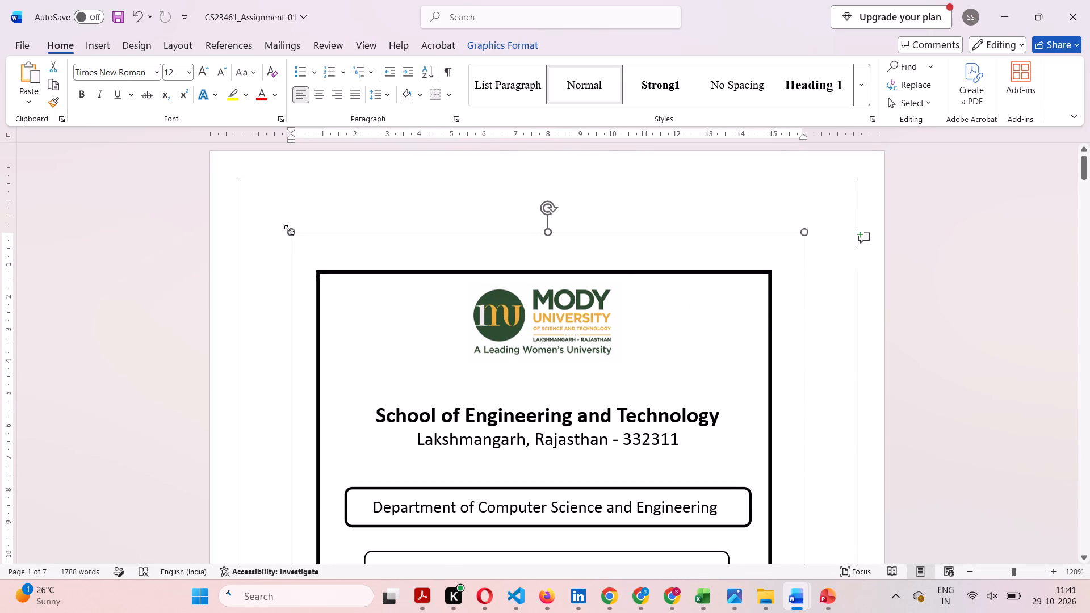
{"action": "left_click_drag", "start_coordinate": [292, 236], "coordinate": [241, 169]}
{"action": "left_click", "coordinate": [292, 230]}
{"action": "left_click_drag", "start_coordinate": [291, 226], "coordinate": [295, 236]}
{"action": "left_click", "coordinate": [296, 240]}
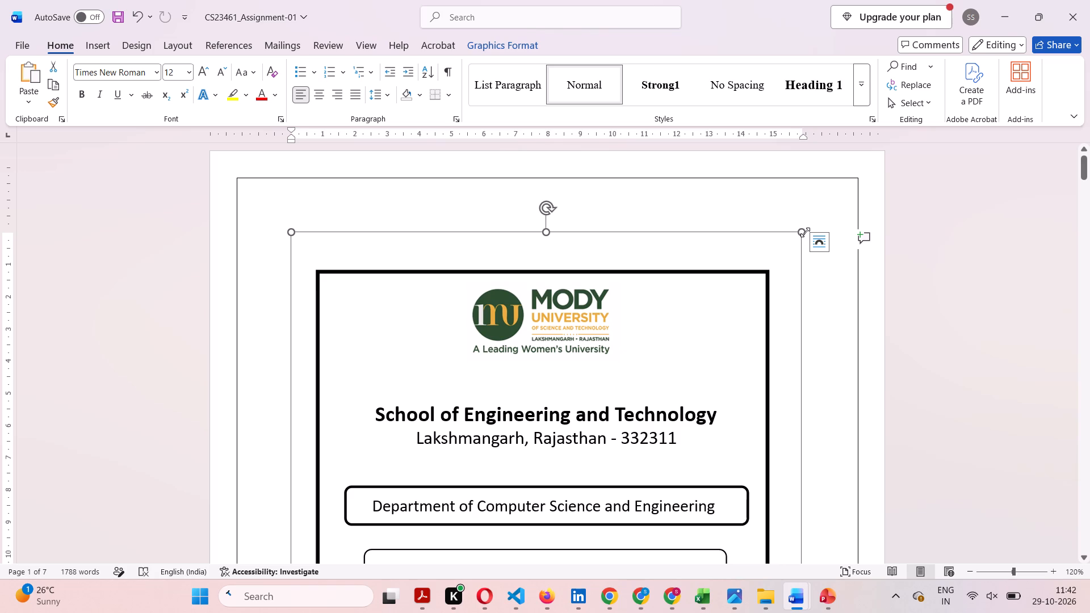
{"action": "left_click_drag", "start_coordinate": [804, 232], "coordinate": [811, 212]}
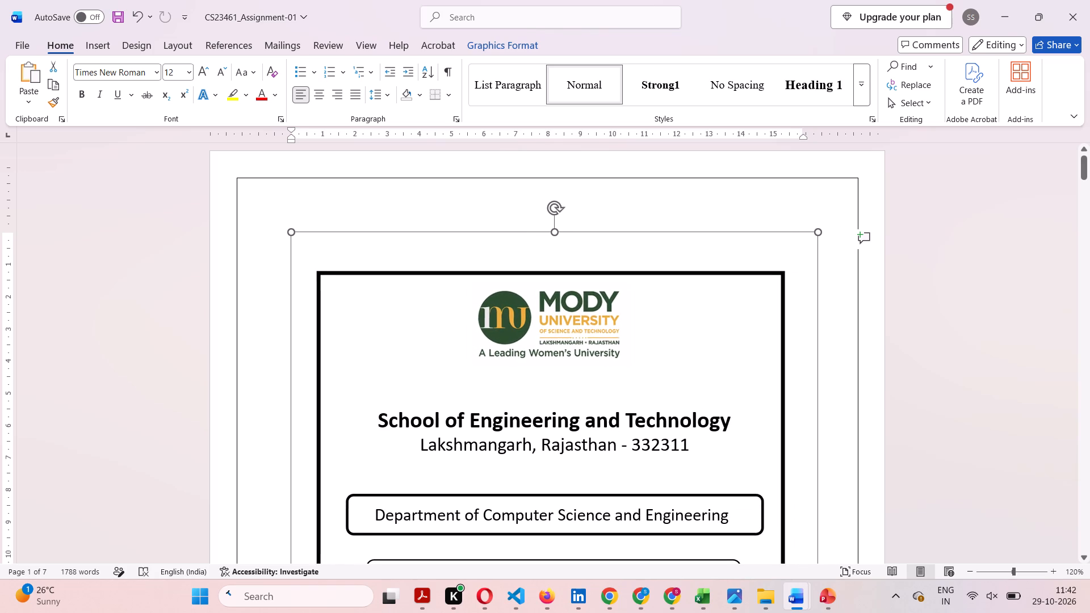
{"action": "left_click_drag", "start_coordinate": [811, 212], "coordinate": [810, 213]}
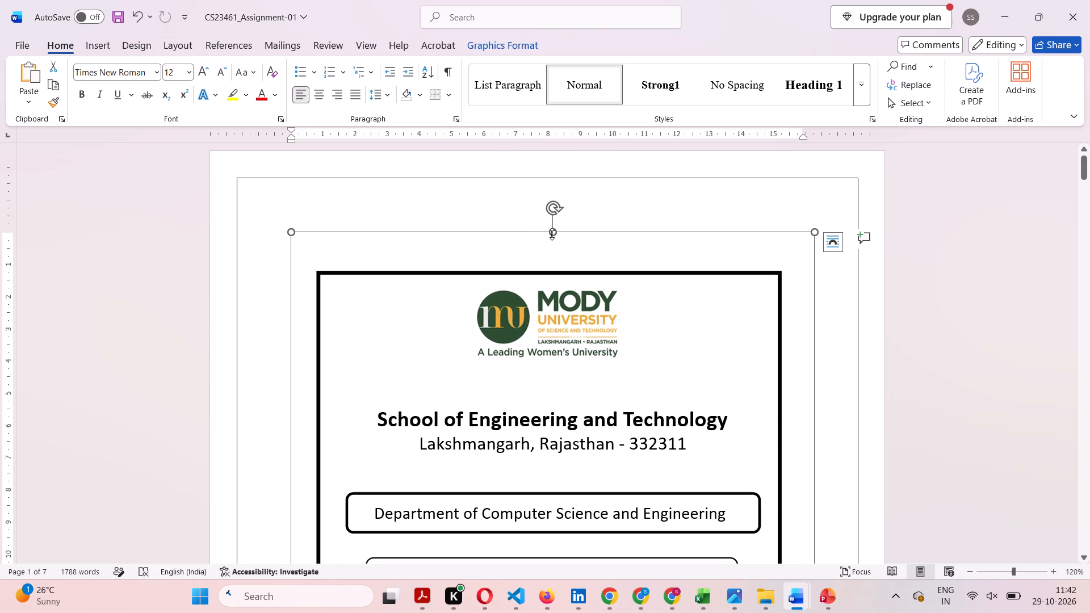
{"action": "left_click_drag", "start_coordinate": [552, 234], "coordinate": [552, 271]}
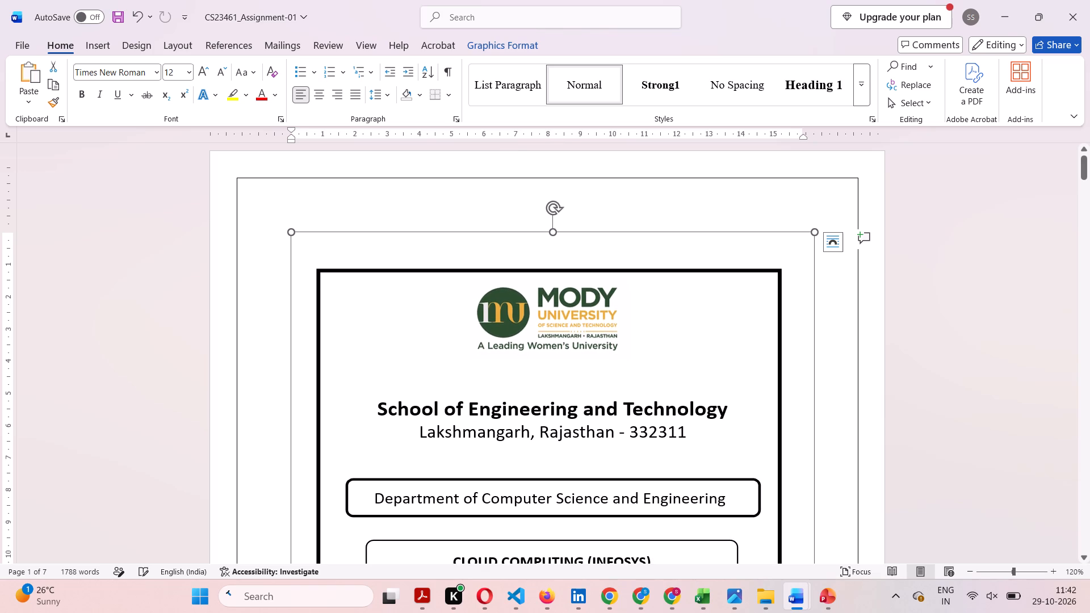
Enlarge the cover graphic from its lower-left corner down to the bottom page border, and try to move it left.
{"action": "scroll", "coordinate": [535, 372], "scroll_direction": "down", "scroll_amount": 2}
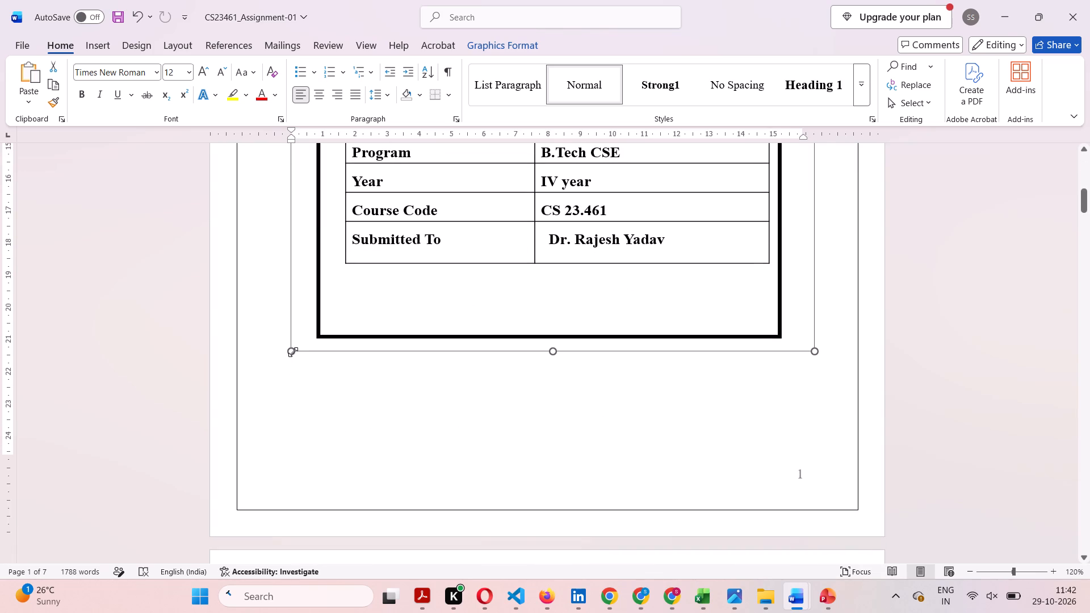
{"action": "left_click_drag", "start_coordinate": [295, 351], "coordinate": [267, 534]}
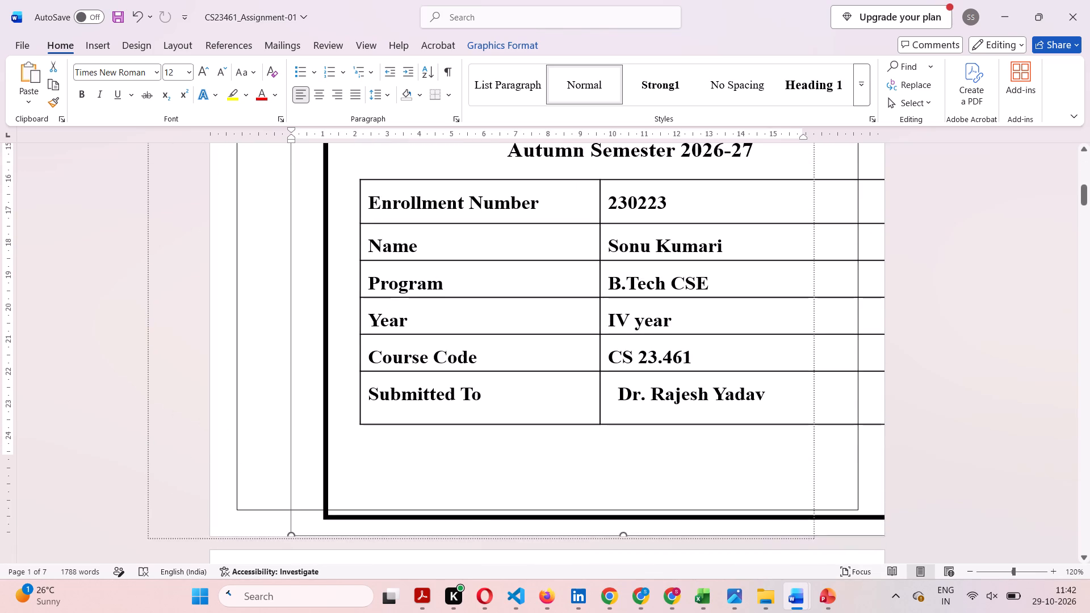
{"action": "left_click_drag", "start_coordinate": [267, 534], "coordinate": [243, 505]}
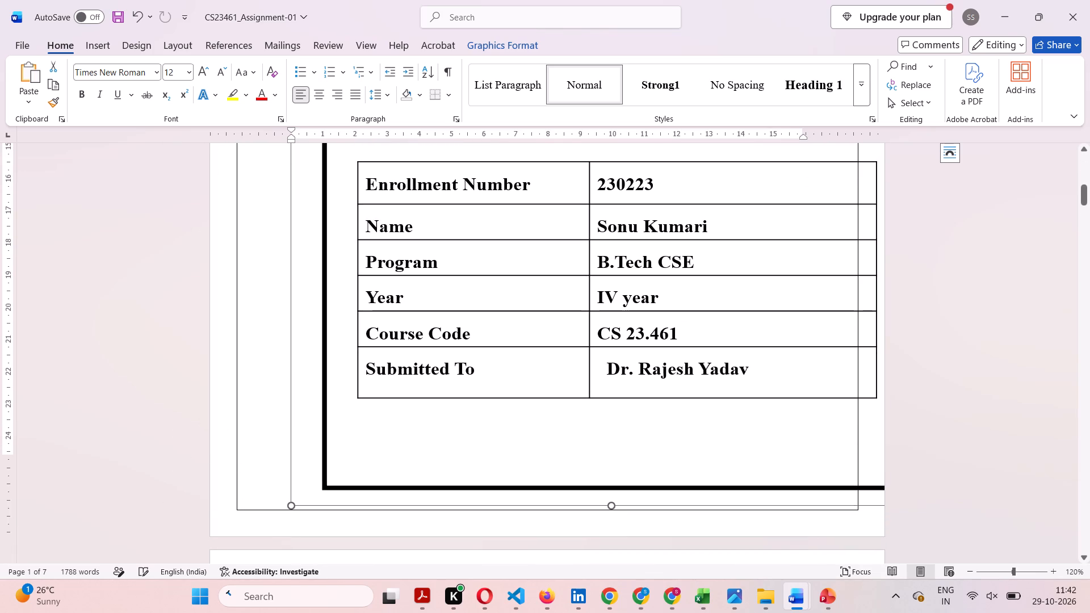
{"action": "left_click_drag", "start_coordinate": [383, 459], "coordinate": [297, 452]}
Widen the cover graphic slightly from its left edge, and try to move it left toward the page border.
{"action": "scroll", "coordinate": [361, 443], "scroll_direction": "up", "scroll_amount": 1}
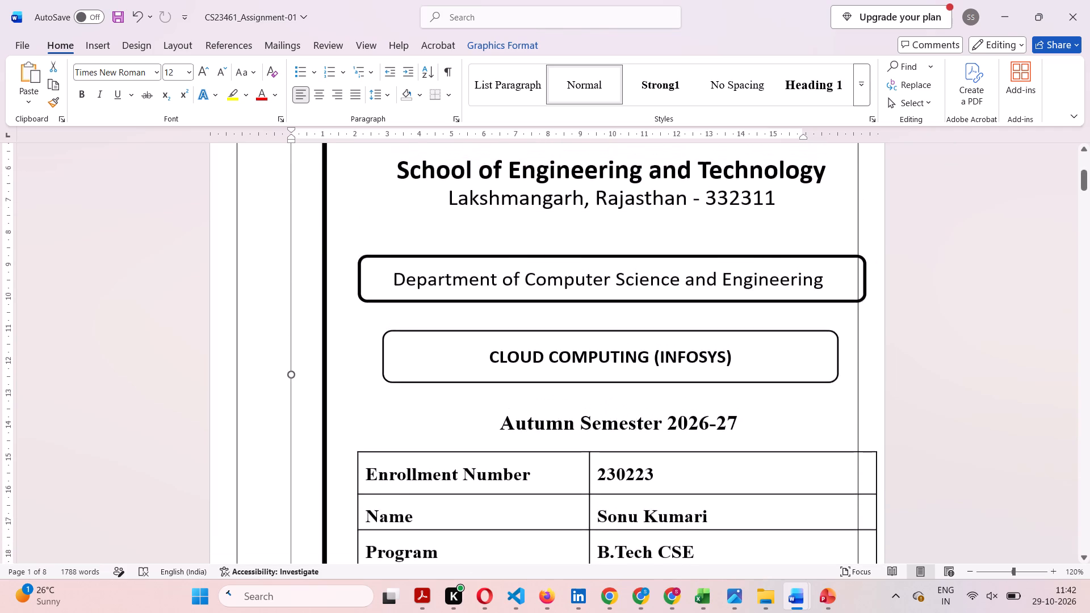
{"action": "scroll", "coordinate": [361, 443], "scroll_direction": "up", "scroll_amount": 2}
{"action": "scroll", "coordinate": [361, 443], "scroll_direction": "down", "scroll_amount": 2}
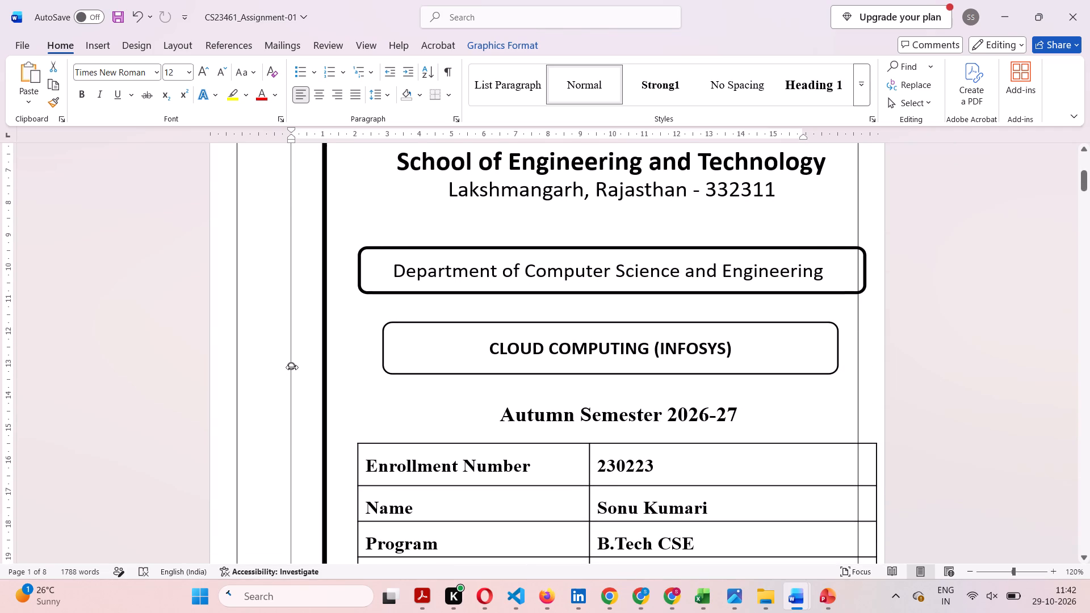
{"action": "left_click_drag", "start_coordinate": [292, 367], "coordinate": [270, 364]}
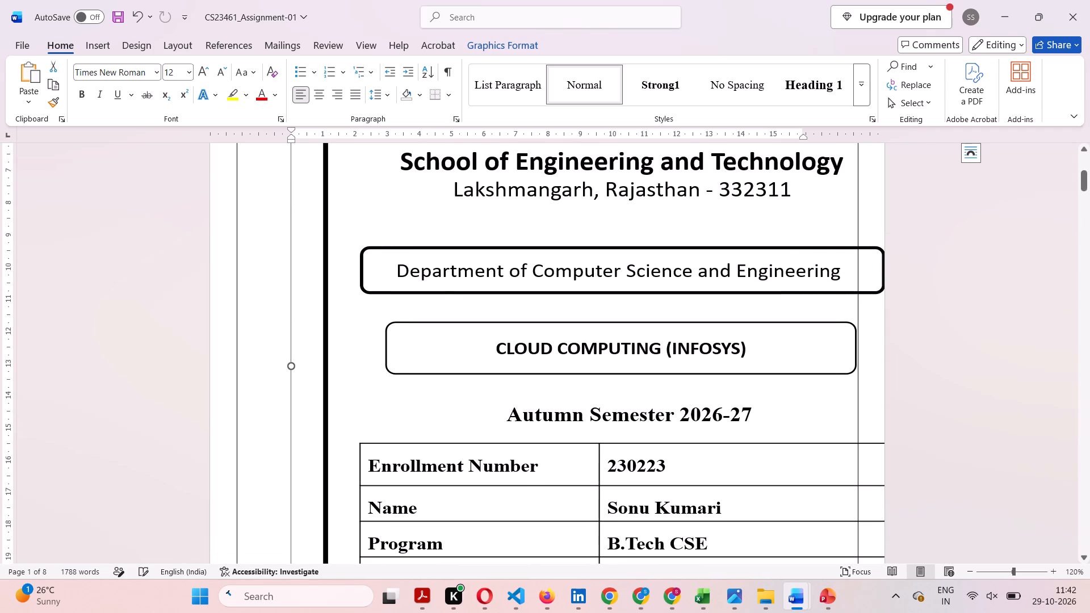
{"action": "left_click_drag", "start_coordinate": [335, 384], "coordinate": [309, 380]}
{"action": "scroll", "coordinate": [309, 380], "scroll_direction": "up", "scroll_amount": 1}
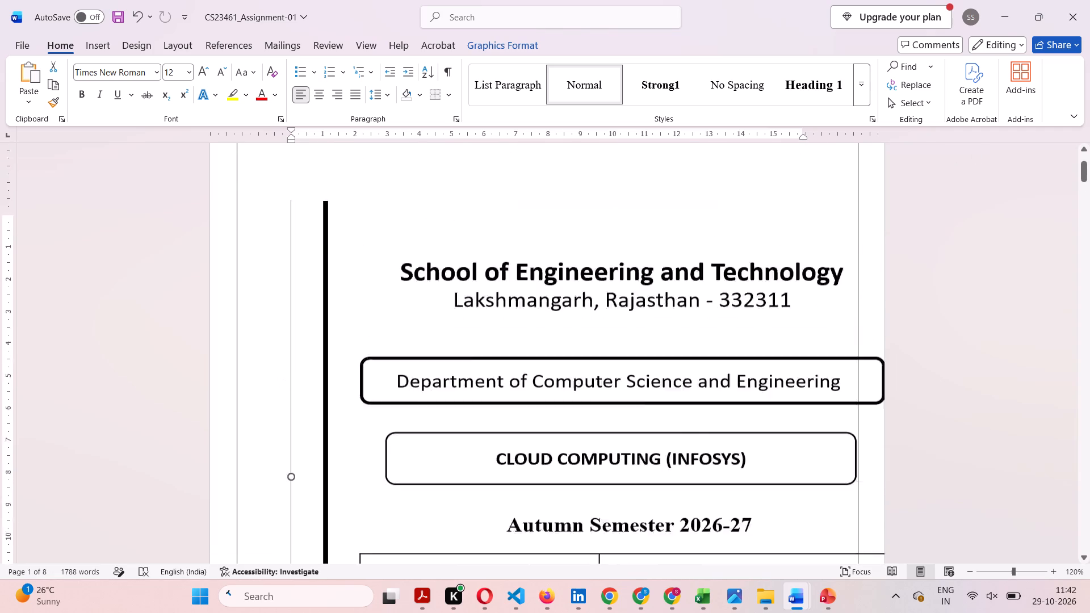
{"action": "scroll", "coordinate": [309, 380], "scroll_direction": "up", "scroll_amount": 1}
{"action": "right_click", "coordinate": [309, 380]}
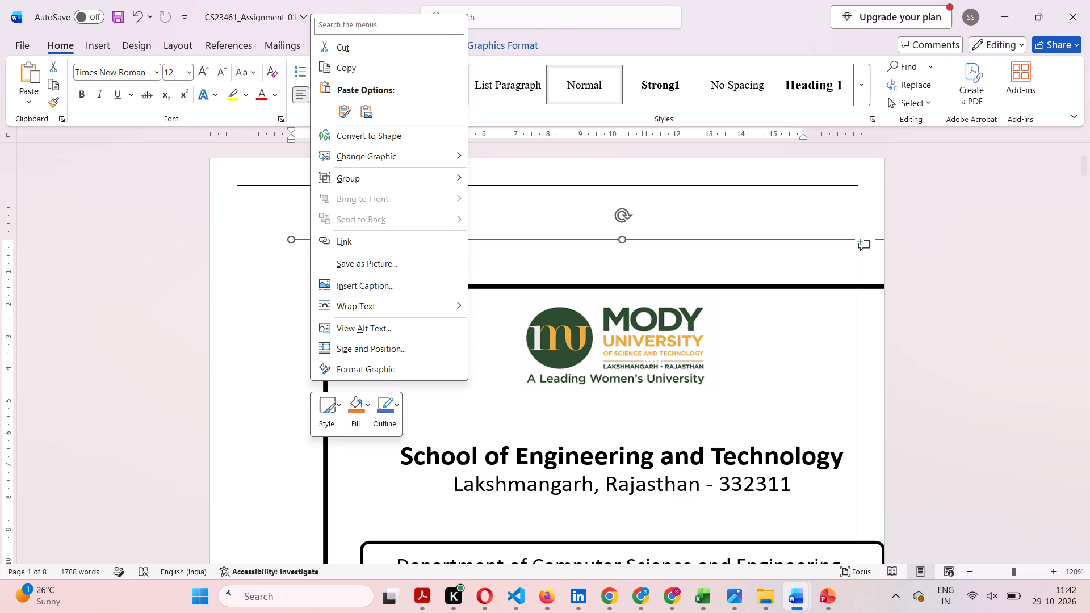
{"action": "left_click", "coordinate": [793, 254]}
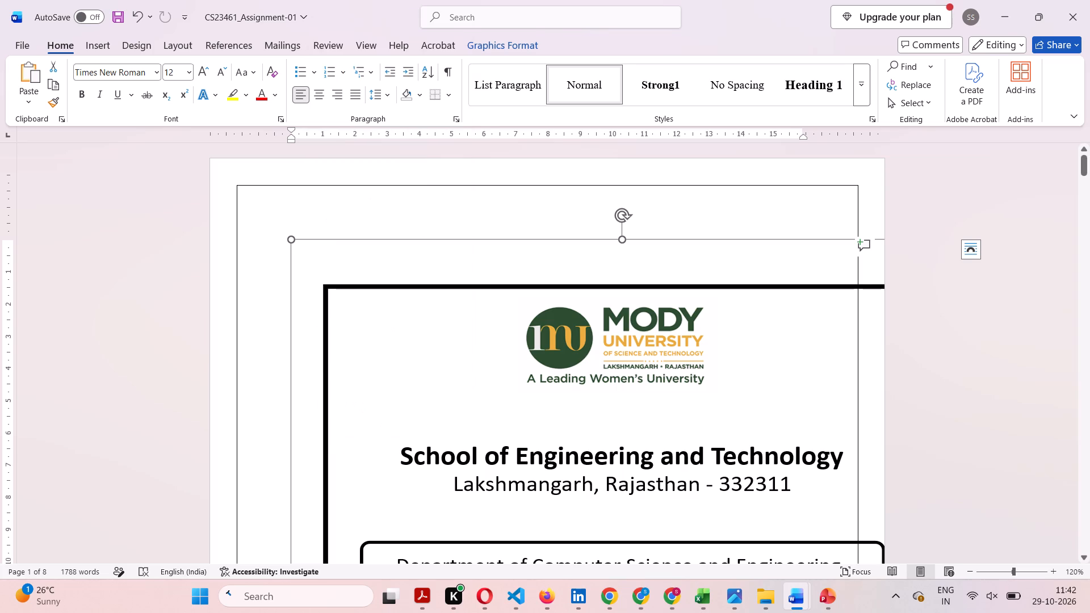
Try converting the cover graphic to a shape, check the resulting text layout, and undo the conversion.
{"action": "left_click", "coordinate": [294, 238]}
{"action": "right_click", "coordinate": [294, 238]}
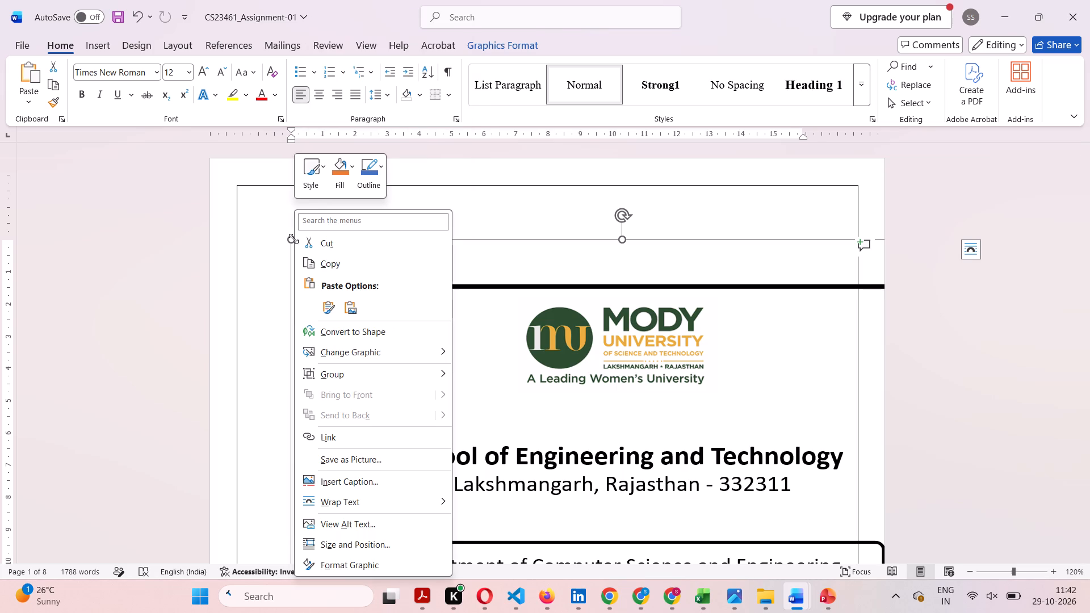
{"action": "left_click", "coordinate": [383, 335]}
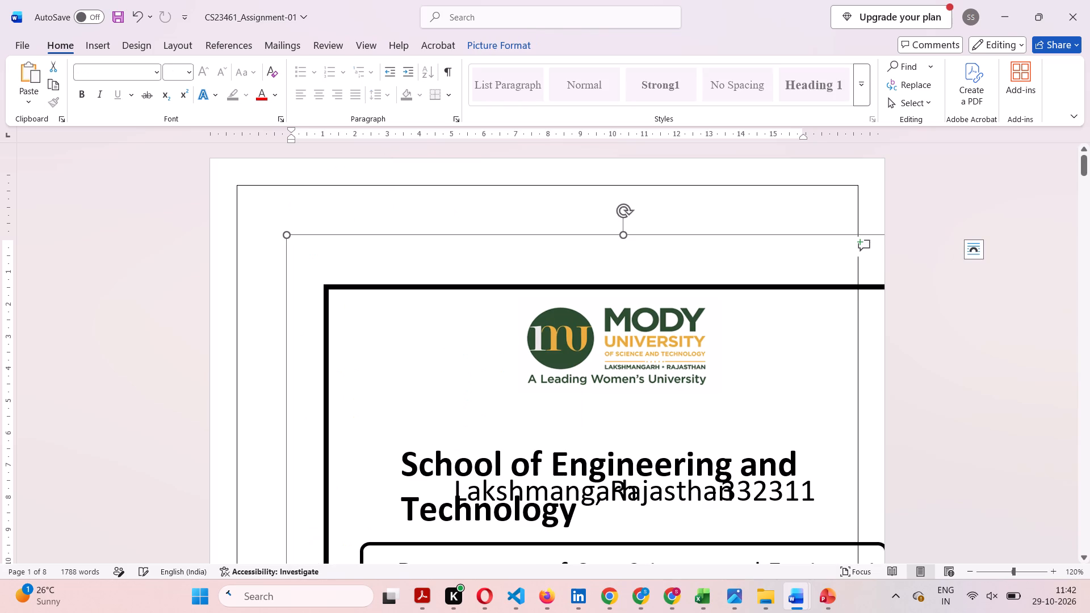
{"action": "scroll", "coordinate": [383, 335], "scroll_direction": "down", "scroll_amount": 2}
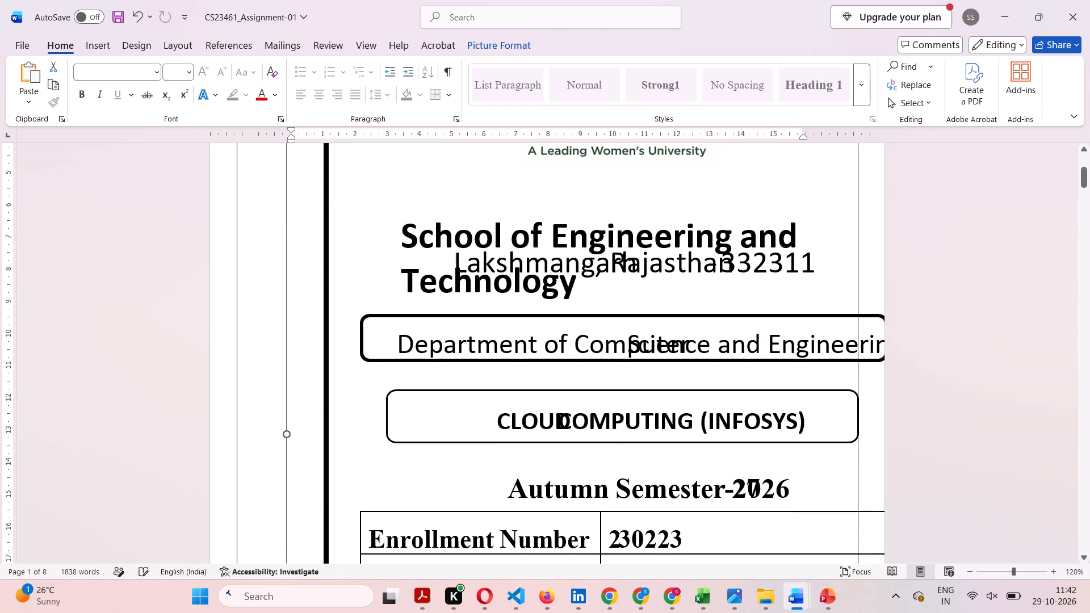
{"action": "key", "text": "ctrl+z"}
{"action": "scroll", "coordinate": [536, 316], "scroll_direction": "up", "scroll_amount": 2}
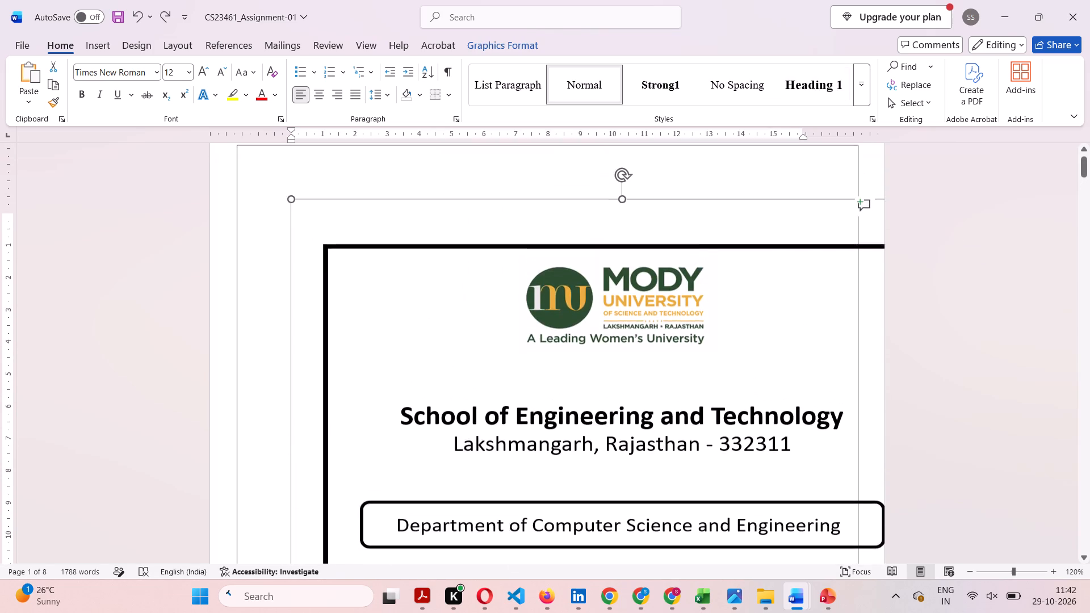
Set the cover graphic's text wrapping to In Front of Text.
{"action": "left_click", "coordinate": [292, 221]}
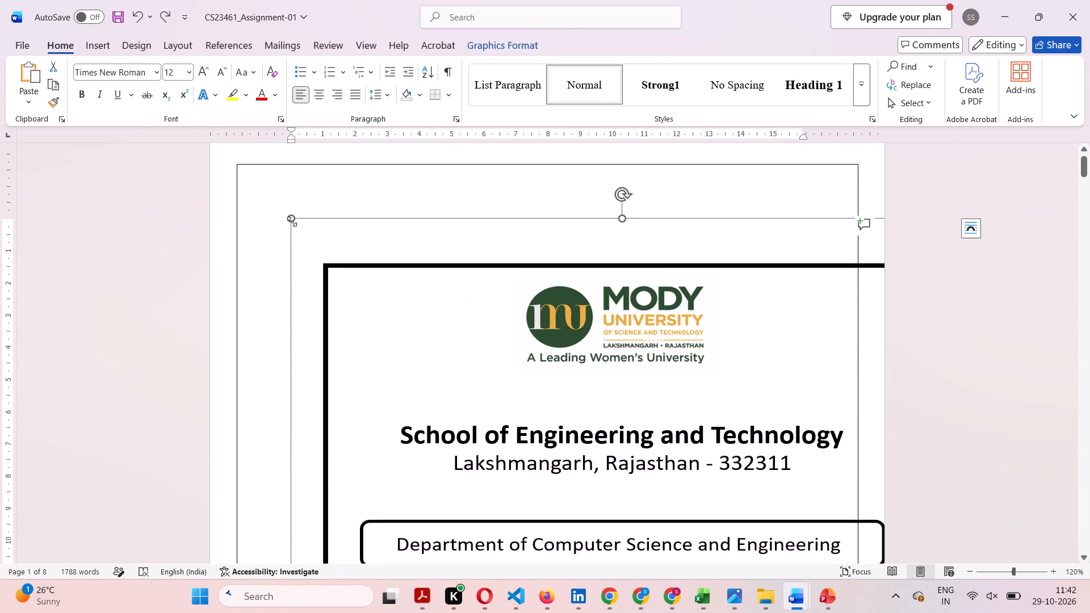
{"action": "left_click", "coordinate": [292, 221]}
{"action": "left_click", "coordinate": [439, 246]}
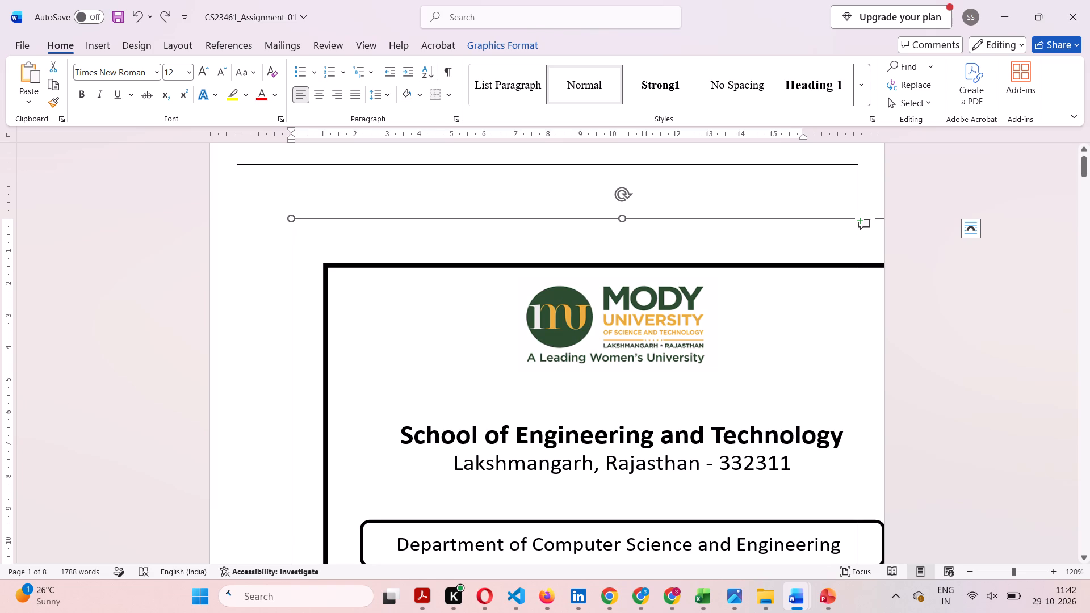
{"action": "right_click", "coordinate": [439, 246]}
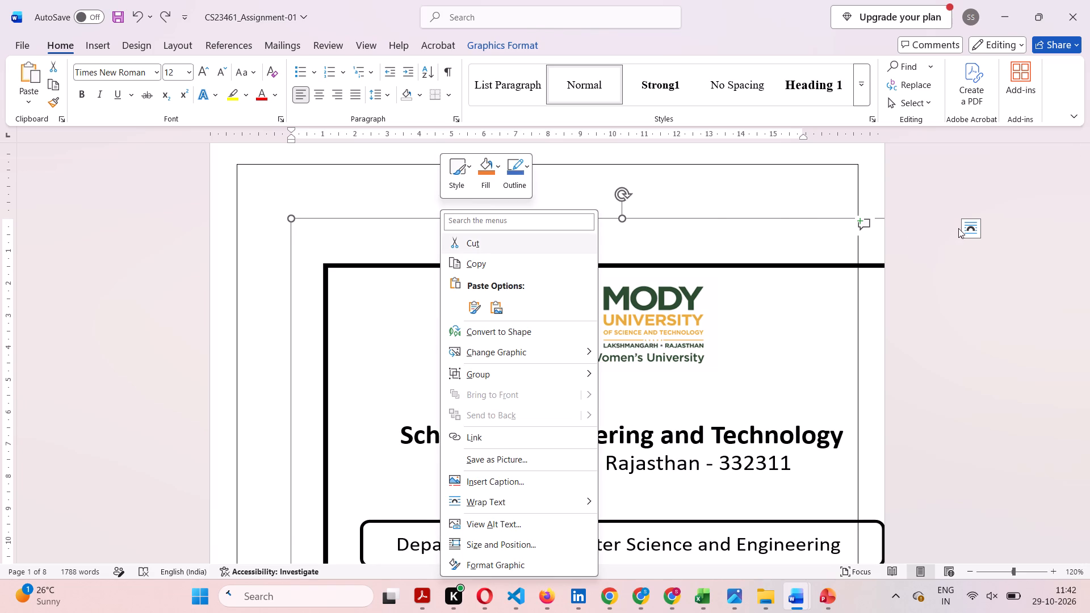
{"action": "left_click", "coordinate": [980, 220]}
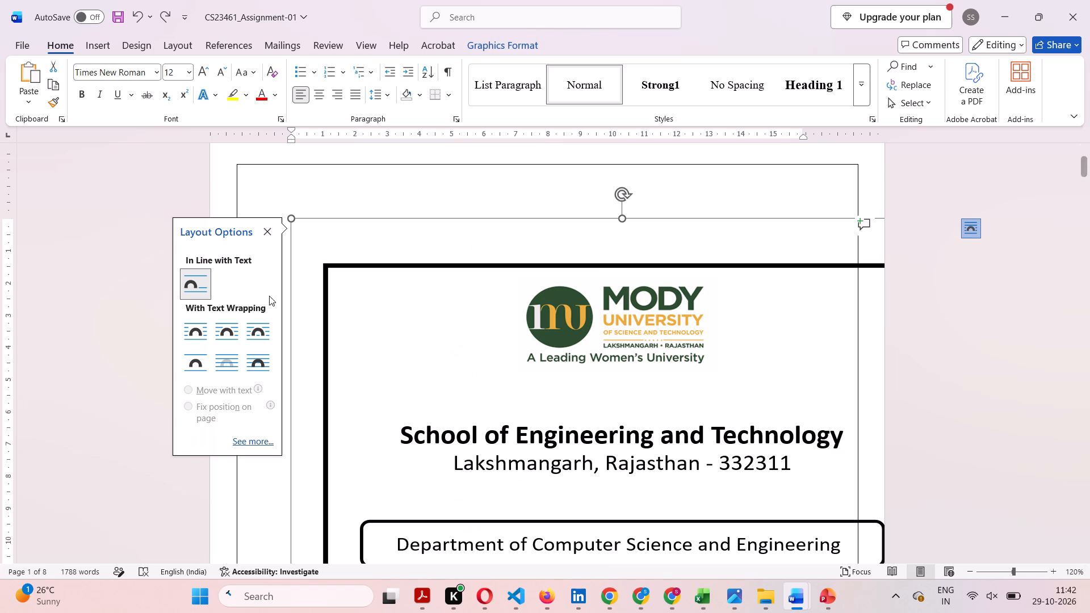
{"action": "left_click", "coordinate": [253, 361]}
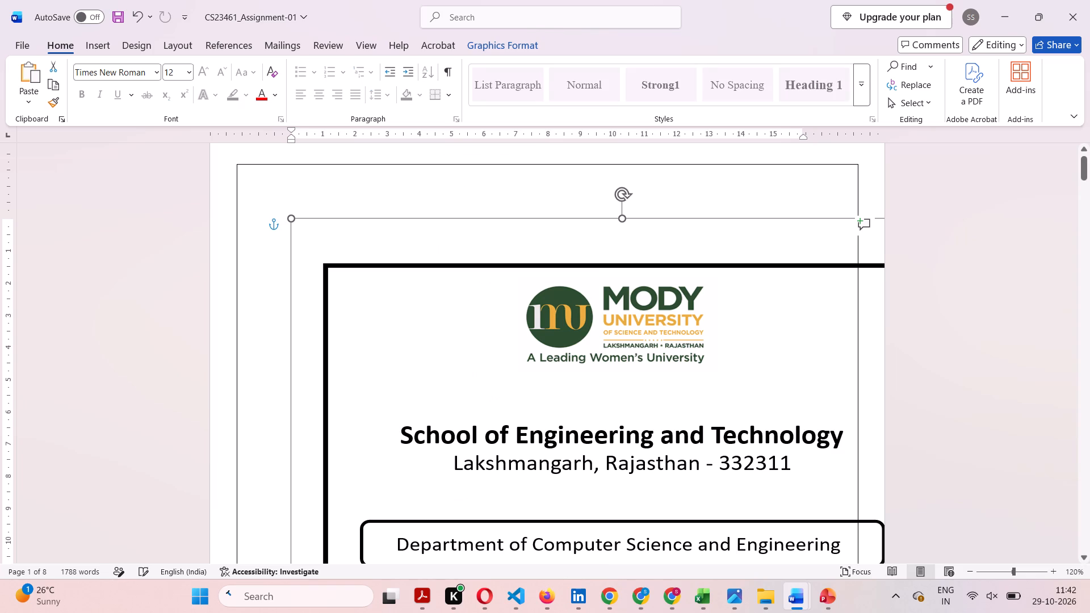
Move the cover graphic up and left so its thick frame meets the upper-left corner of the page border.
{"action": "left_click_drag", "start_coordinate": [379, 367], "coordinate": [298, 276]}
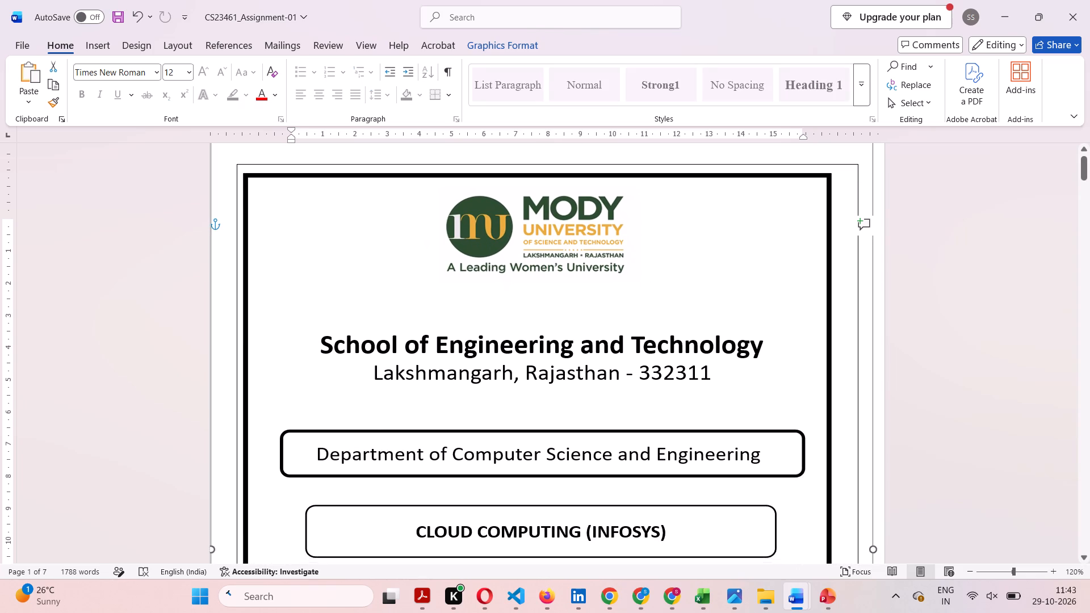
{"action": "left_click_drag", "start_coordinate": [298, 276], "coordinate": [292, 267]}
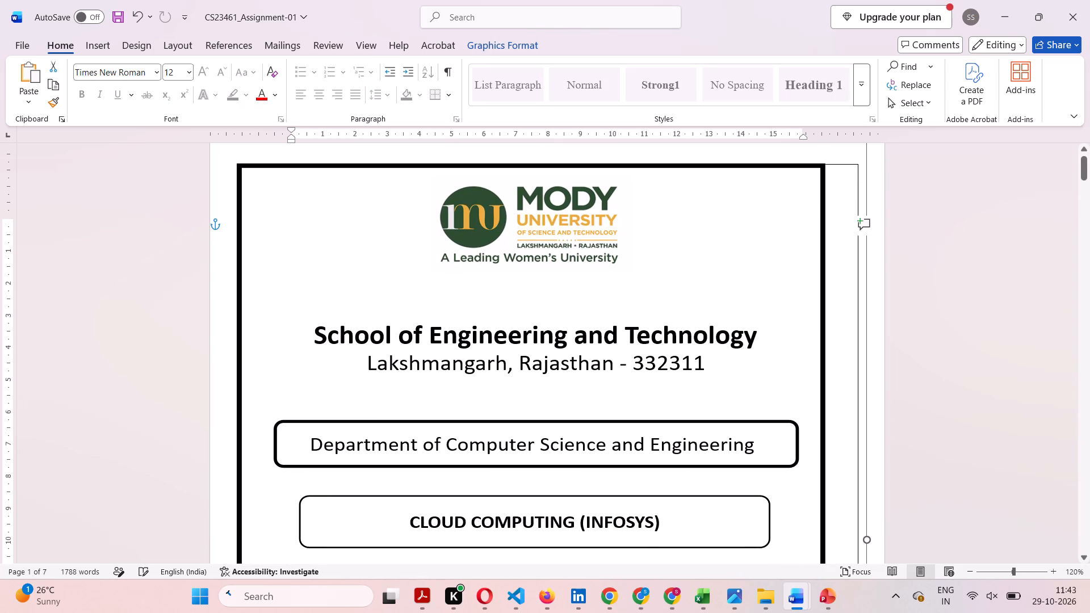
{"action": "left_click", "coordinate": [939, 417]}
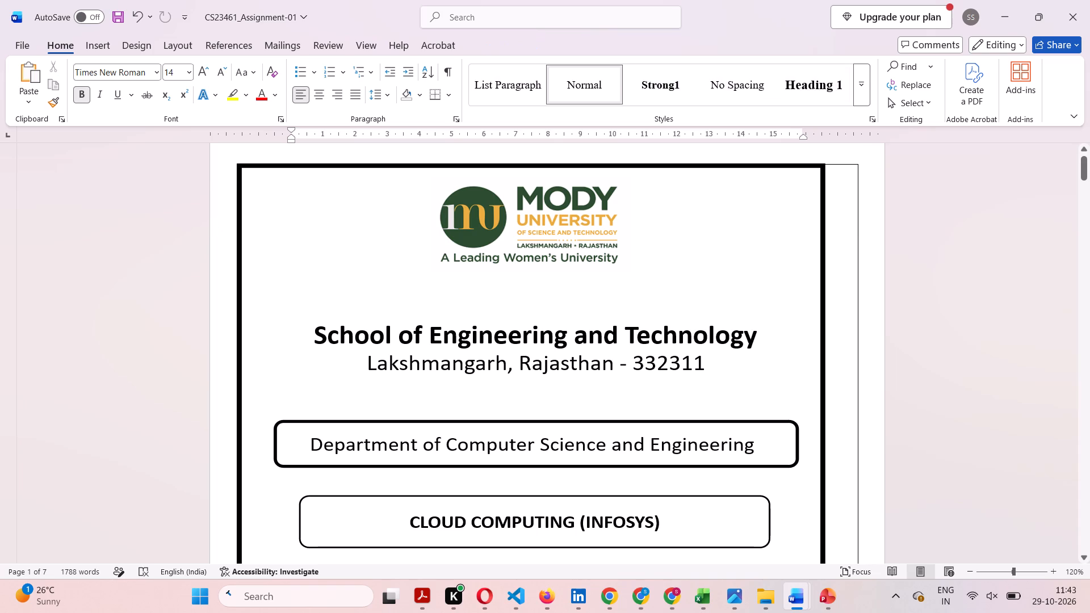
Move the cover graphic down so its thick frame meets the bottom page border while staying aligned with the left border.
{"action": "scroll", "coordinate": [682, 419], "scroll_direction": "up", "scroll_amount": 1}
{"action": "scroll", "coordinate": [682, 419], "scroll_direction": "down", "scroll_amount": 4}
{"action": "scroll", "coordinate": [682, 419], "scroll_direction": "up", "scroll_amount": 1}
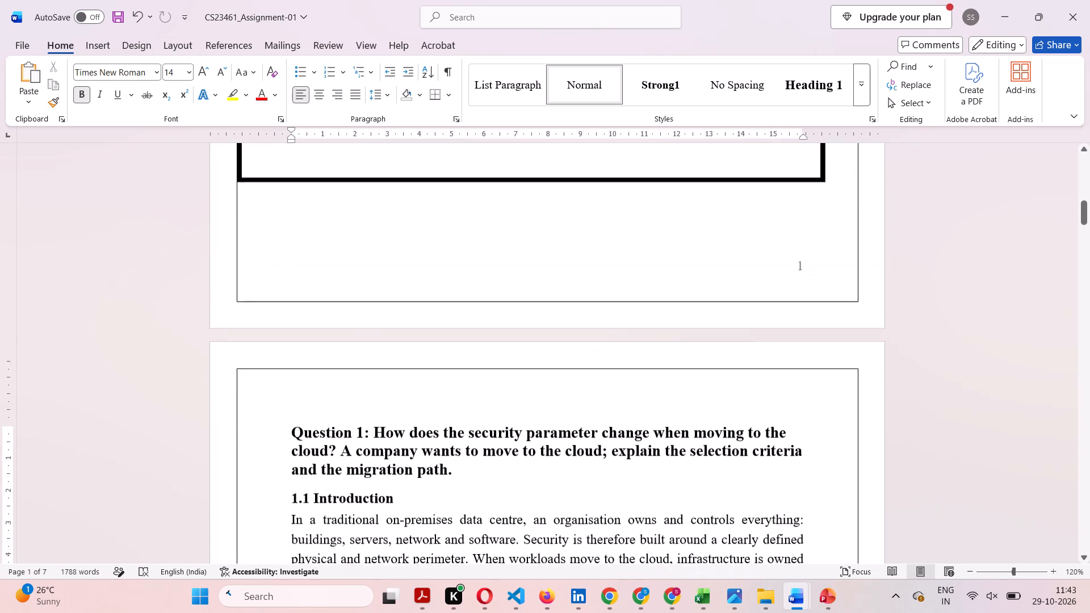
{"action": "scroll", "coordinate": [682, 419], "scroll_direction": "up", "scroll_amount": 1}
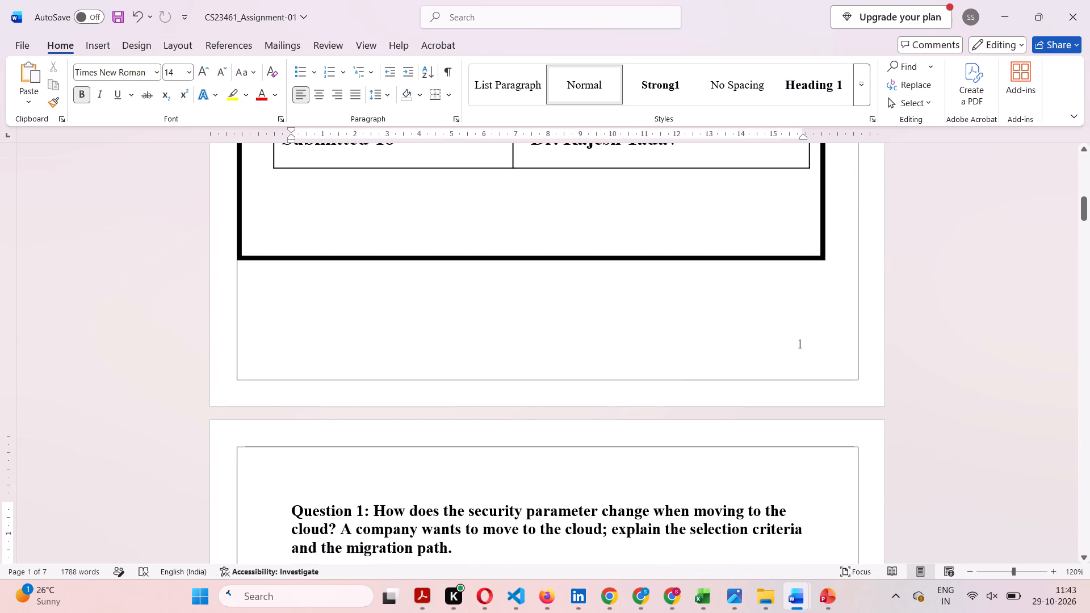
{"action": "left_click_drag", "start_coordinate": [765, 253], "coordinate": [770, 270]}
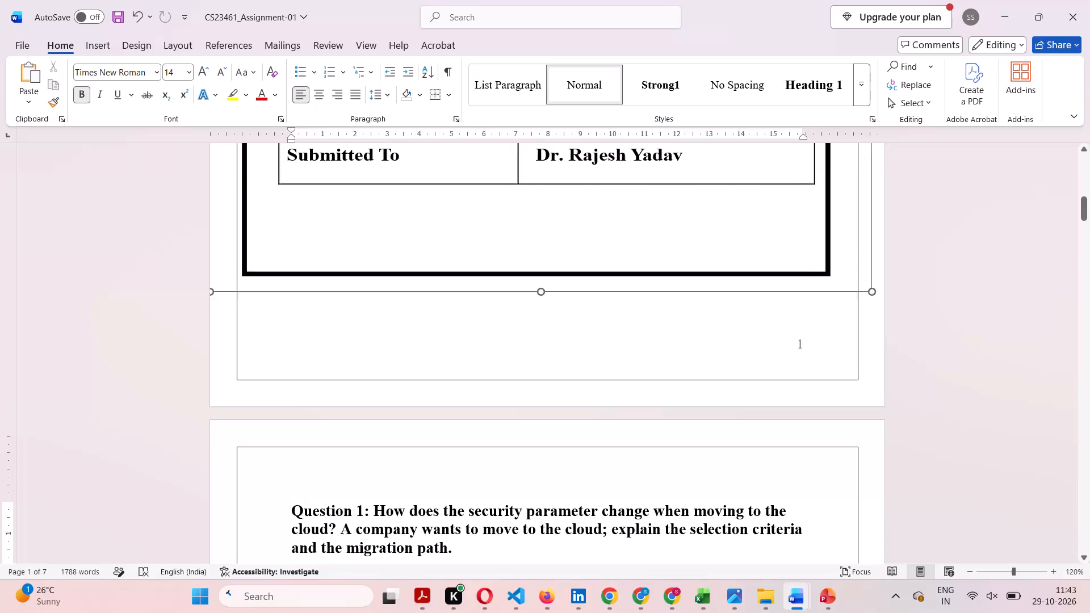
{"action": "left_click_drag", "start_coordinate": [770, 270], "coordinate": [796, 300]}
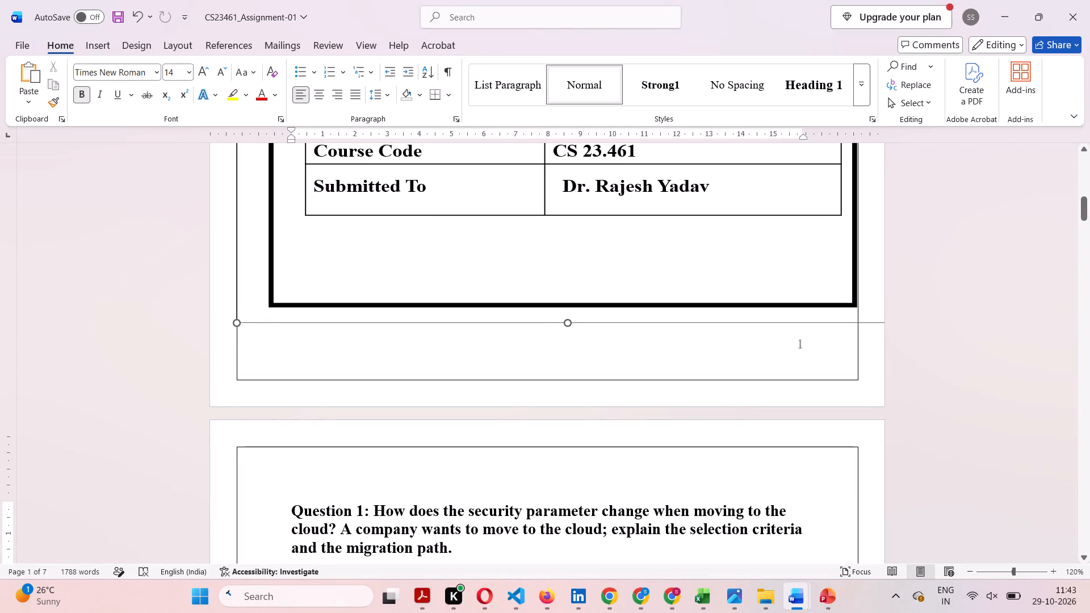
{"action": "left_click_drag", "start_coordinate": [796, 300], "coordinate": [764, 378]}
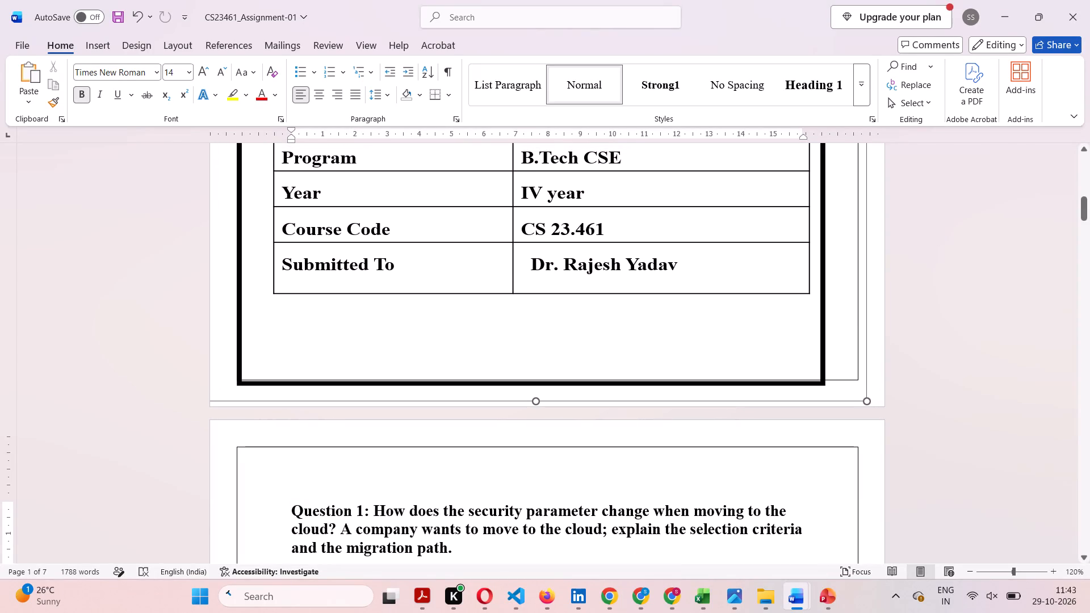
{"action": "left_click_drag", "start_coordinate": [764, 378], "coordinate": [789, 375]}
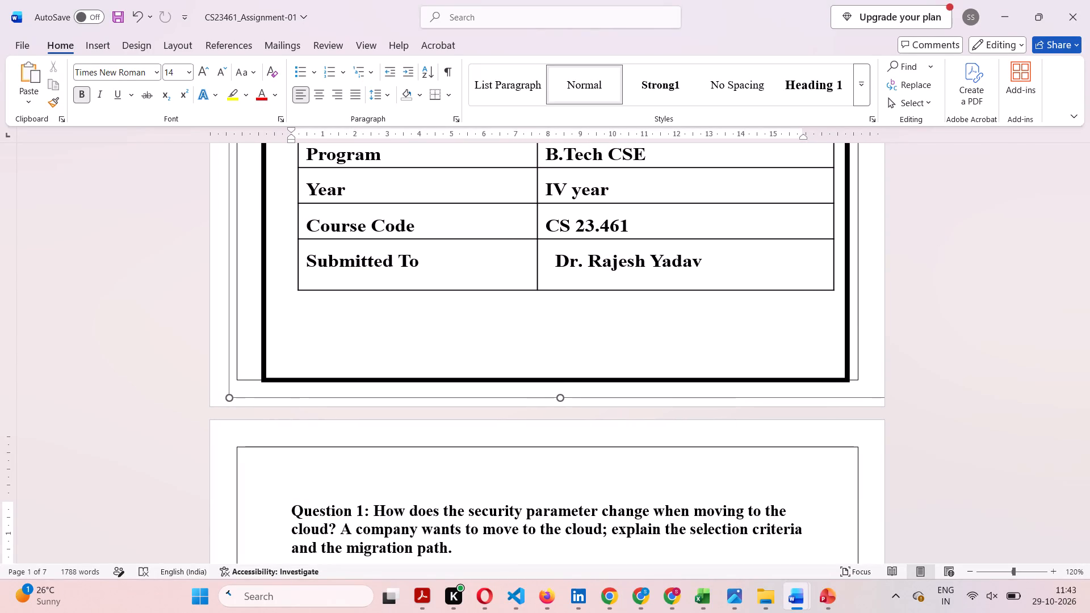
{"action": "left_click_drag", "start_coordinate": [789, 375], "coordinate": [766, 373]}
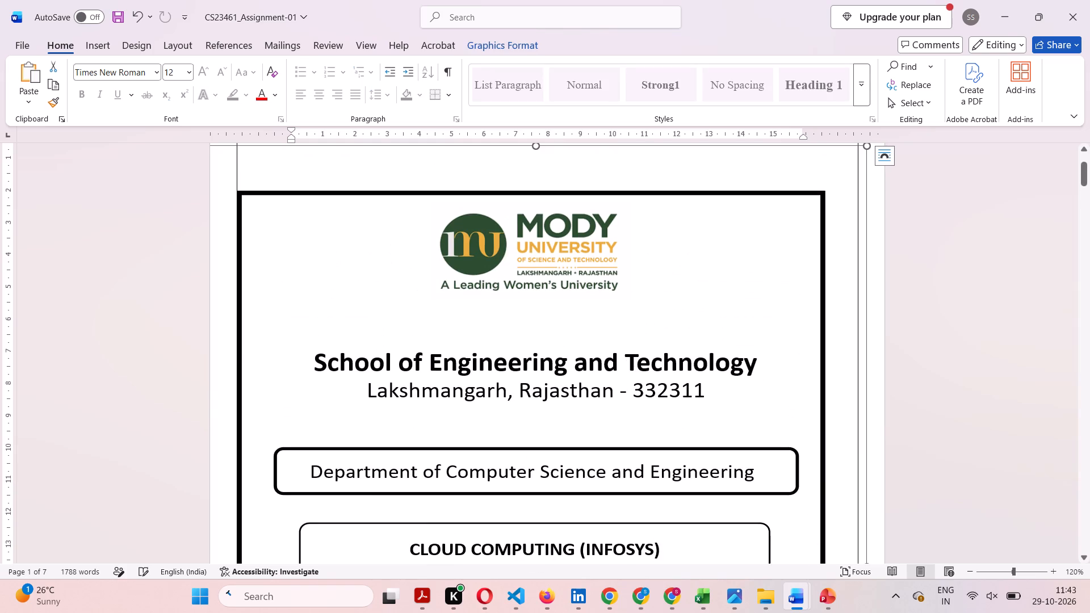
Enlarge the cover graphic from its upper-right corner until its thick frame reaches the top page border, and check the bottom fit.
{"action": "scroll", "coordinate": [781, 370], "scroll_direction": "up", "scroll_amount": 3}
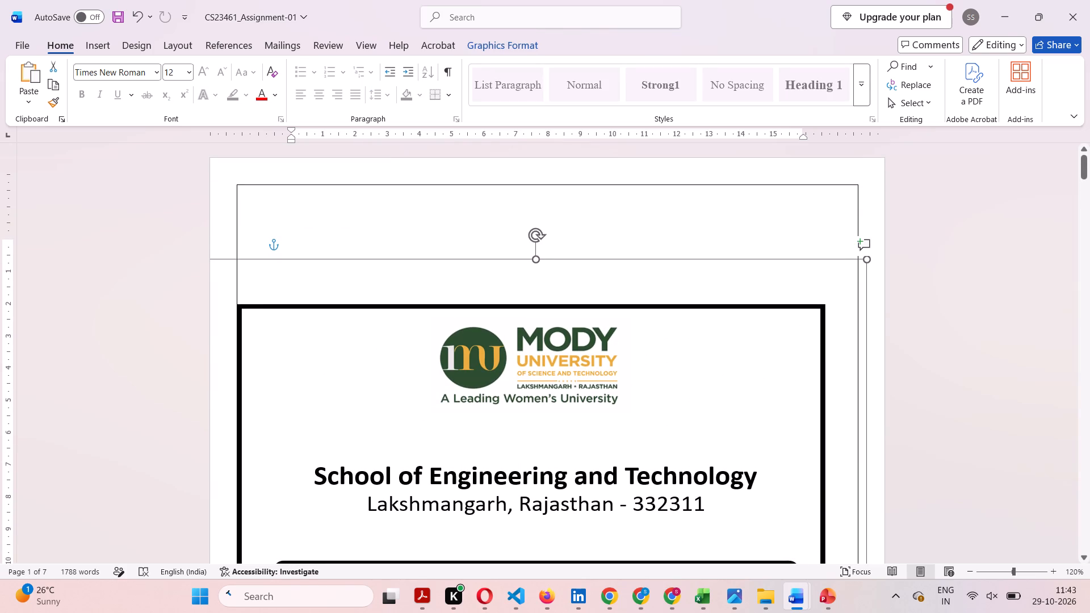
{"action": "left_click_drag", "start_coordinate": [865, 258], "coordinate": [856, 219]}
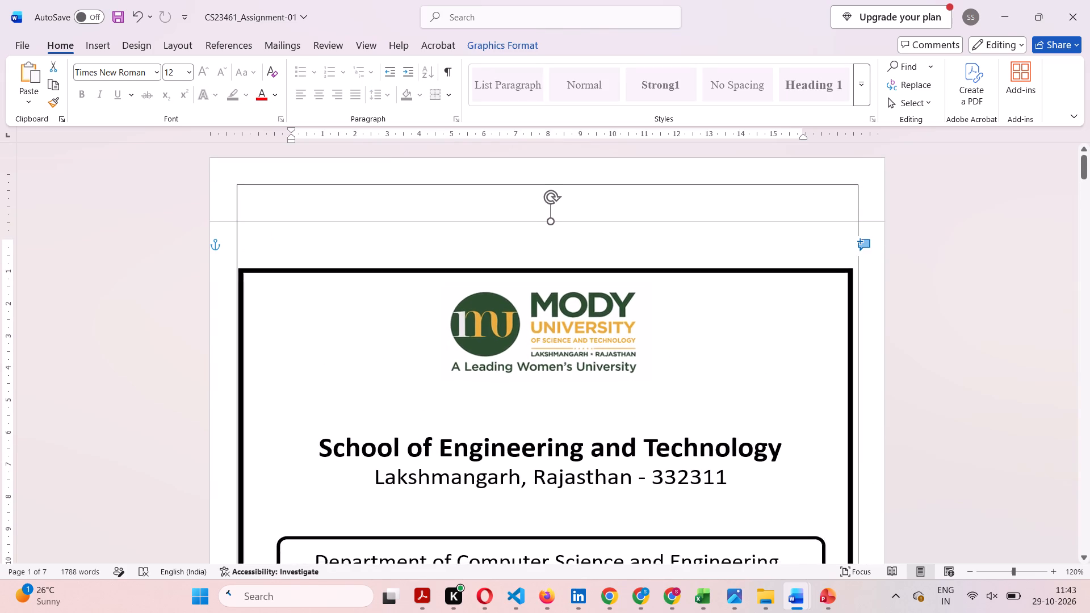
{"action": "left_click_drag", "start_coordinate": [856, 219], "coordinate": [815, 136]}
{"action": "scroll", "coordinate": [684, 255], "scroll_direction": "up", "scroll_amount": 3, "text": "ctrl"}
{"action": "right_click", "coordinate": [684, 255]}
{"action": "scroll", "coordinate": [684, 255], "scroll_direction": "down", "scroll_amount": 3, "text": "ctrl"}
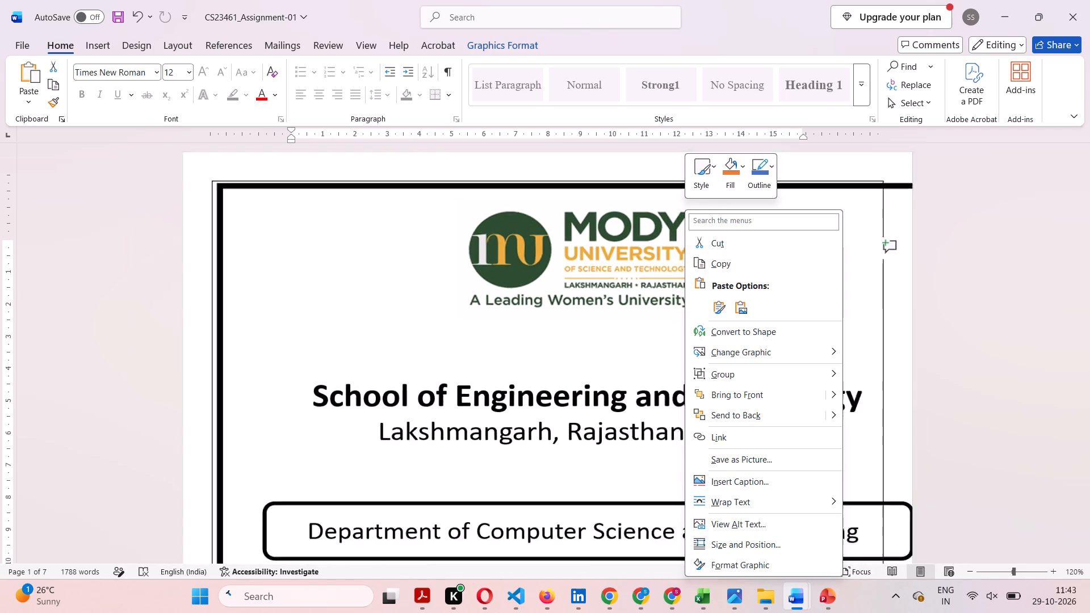
{"action": "scroll", "coordinate": [684, 255], "scroll_direction": "down", "scroll_amount": 1, "text": "ctrl"}
{"action": "scroll", "coordinate": [512, 345], "scroll_direction": "down", "scroll_amount": 4}
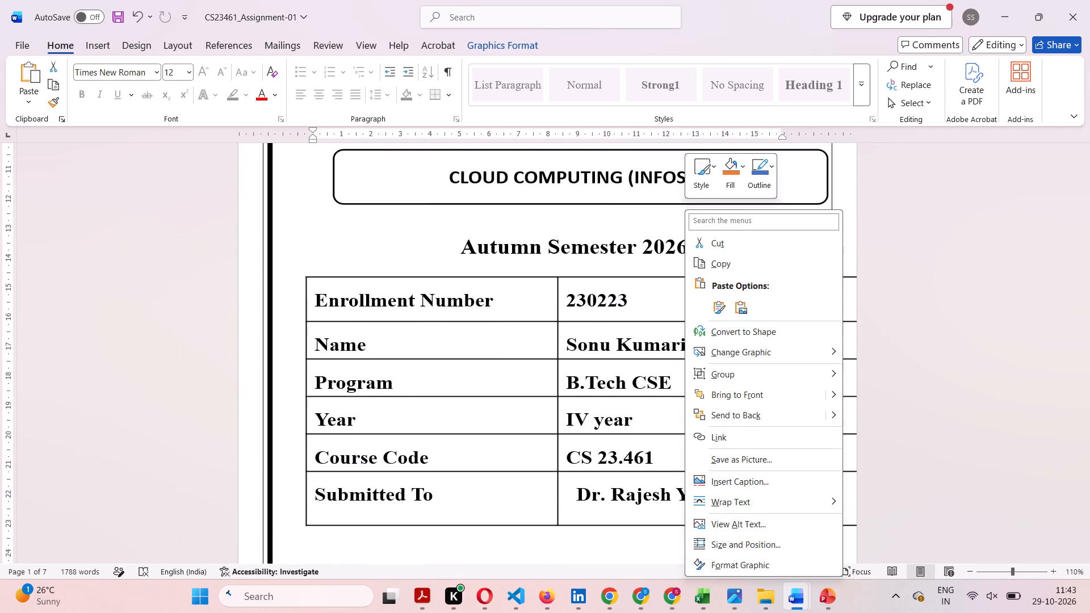
{"action": "scroll", "coordinate": [512, 345], "scroll_direction": "down", "scroll_amount": 1}
{"action": "scroll", "coordinate": [512, 345], "scroll_direction": "up", "scroll_amount": 1}
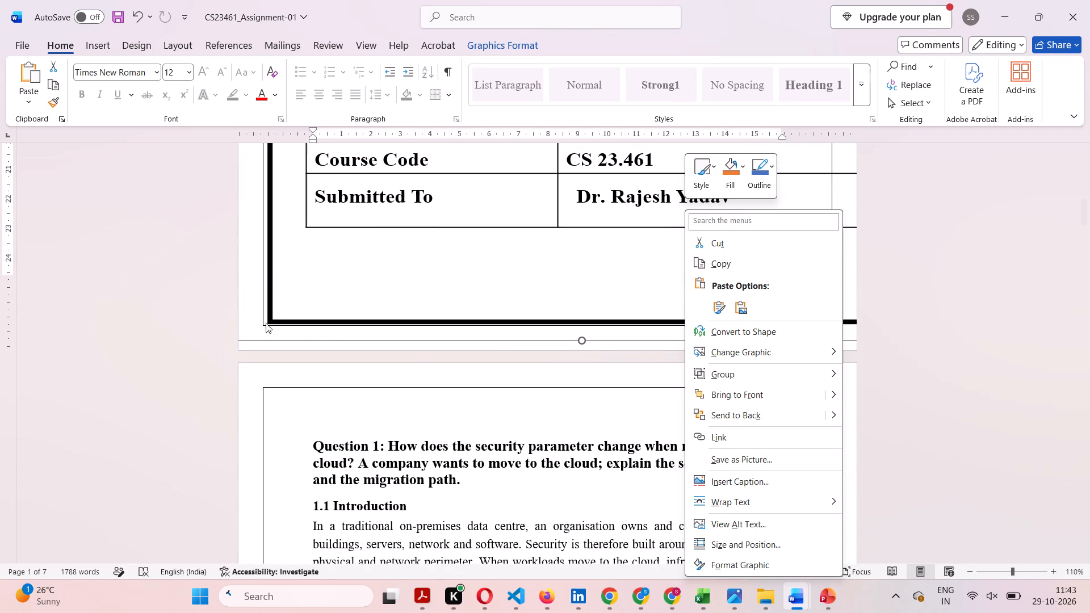
Move the cover graphic right and down until its left edge and upper-left corner lie within the page.
{"action": "left_click", "coordinate": [265, 325]}
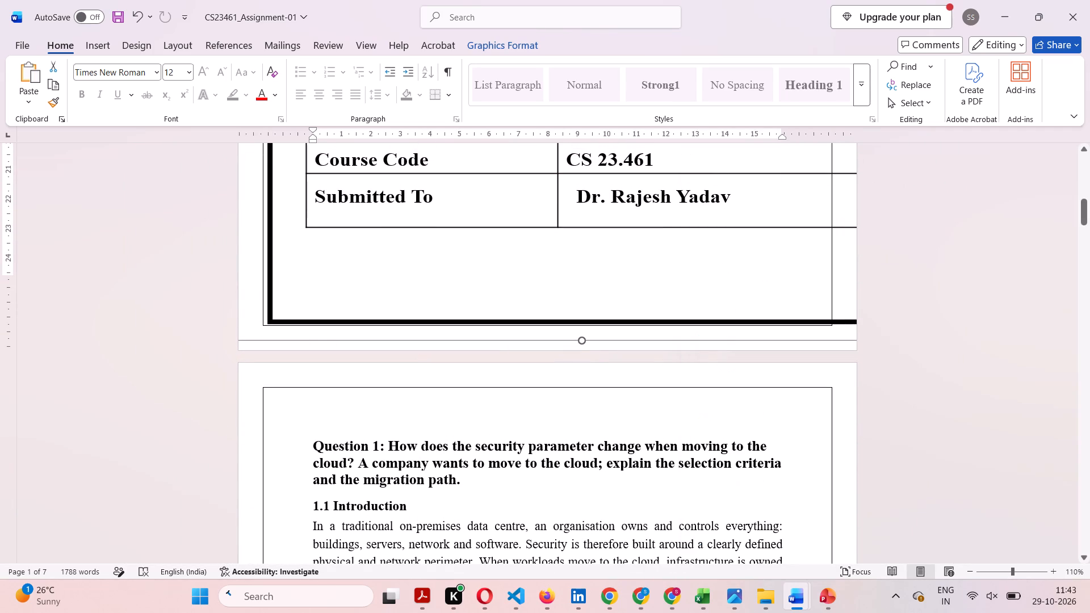
{"action": "left_click", "coordinate": [269, 315]}
{"action": "left_click", "coordinate": [282, 309]}
{"action": "left_click_drag", "start_coordinate": [282, 309], "coordinate": [298, 301]}
{"action": "left_click_drag", "start_coordinate": [298, 301], "coordinate": [339, 287]}
{"action": "scroll", "coordinate": [339, 287], "scroll_direction": "up", "scroll_amount": 4}
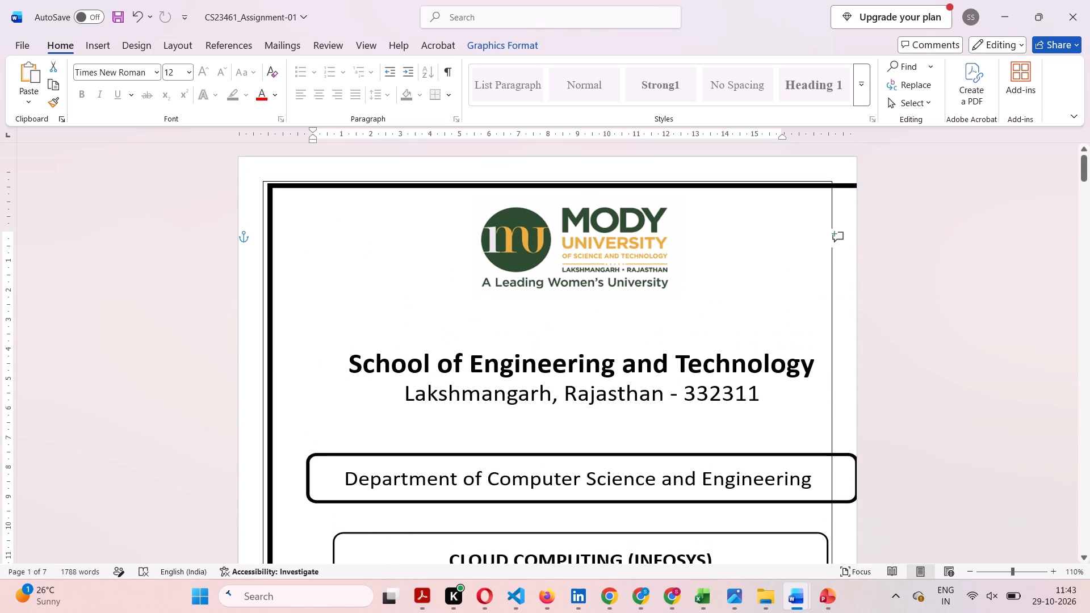
{"action": "left_click", "coordinate": [276, 187]}
{"action": "scroll", "coordinate": [276, 187], "scroll_direction": "up", "scroll_amount": 2}
{"action": "left_click_drag", "start_coordinate": [262, 185], "coordinate": [319, 211]}
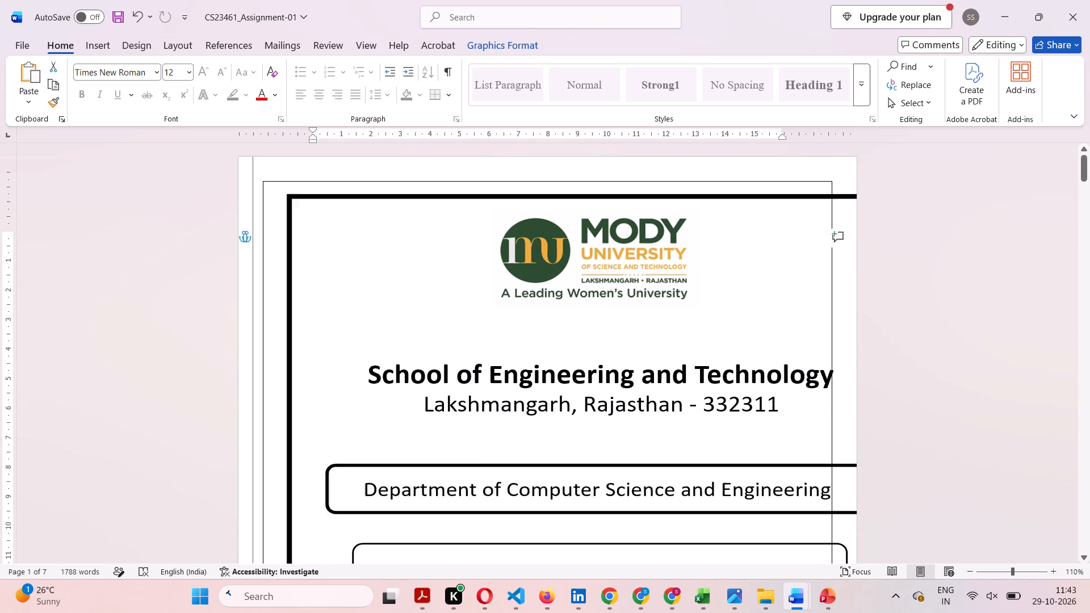
{"action": "left_click_drag", "start_coordinate": [319, 211], "coordinate": [326, 214]}
{"action": "left_click_drag", "start_coordinate": [300, 170], "coordinate": [265, 157]}
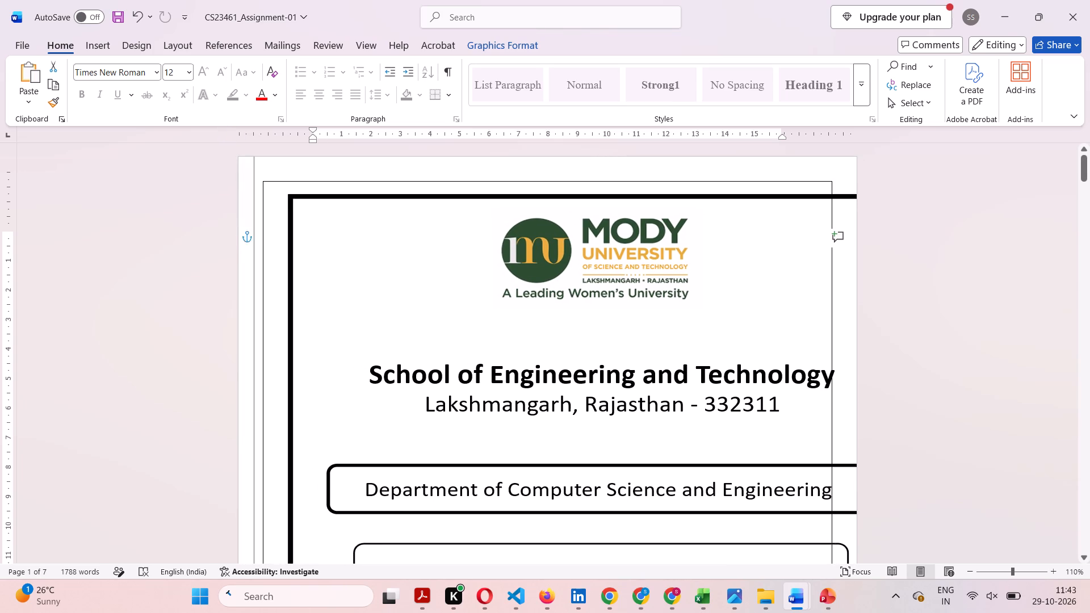
{"action": "left_click_drag", "start_coordinate": [265, 157], "coordinate": [230, 118]}
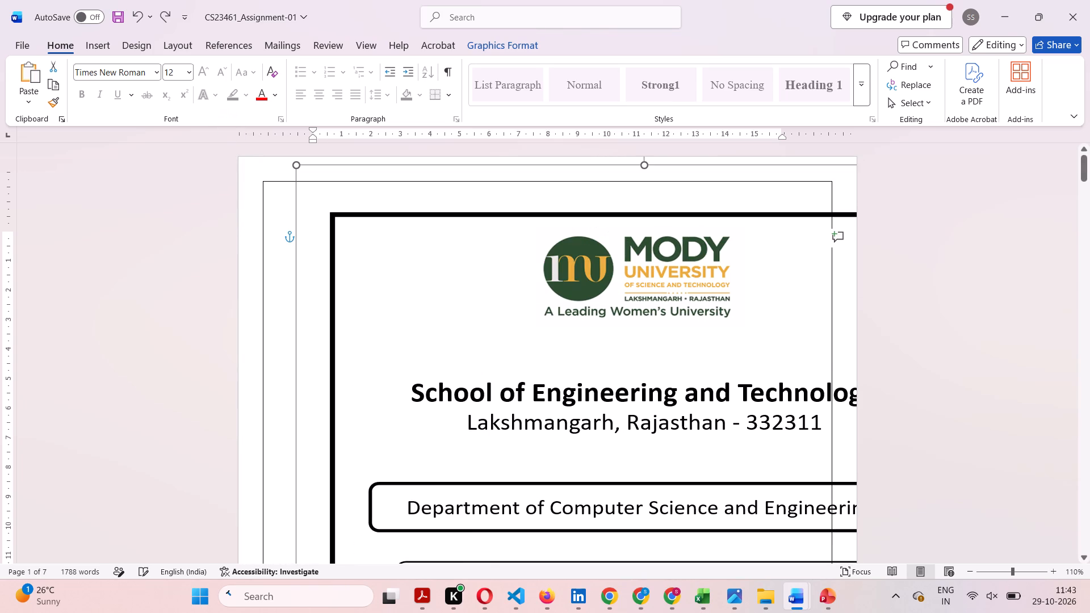
Narrow the cover graphic from its left edge, and move it left so its thick frame sits inside both side page borders.
{"action": "scroll", "coordinate": [368, 380], "scroll_direction": "down", "scroll_amount": 2}
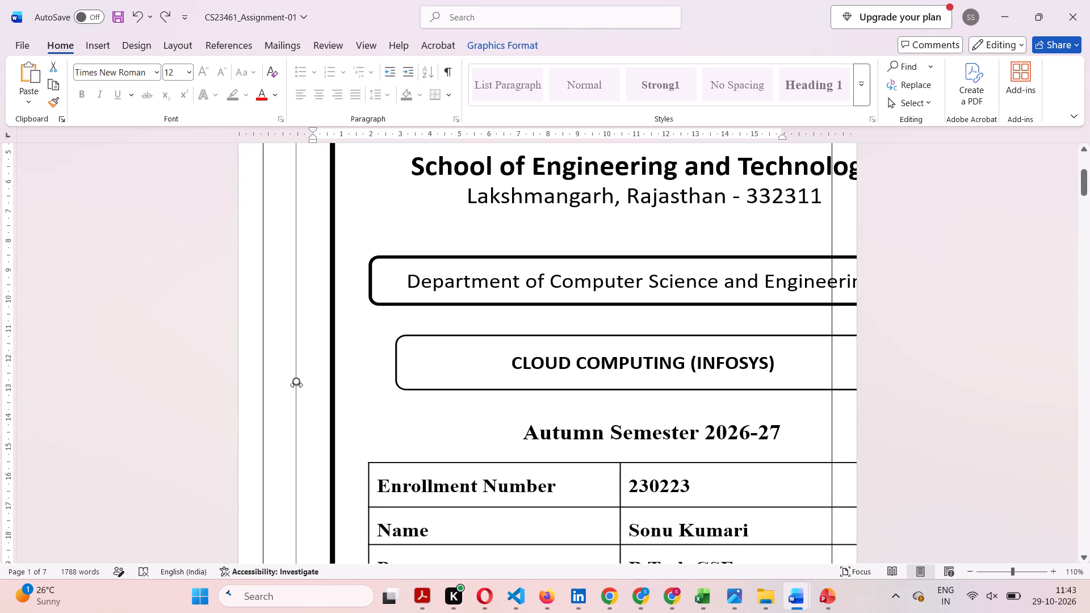
{"action": "left_click_drag", "start_coordinate": [296, 385], "coordinate": [405, 389]}
{"action": "left_click_drag", "start_coordinate": [479, 388], "coordinate": [393, 396]}
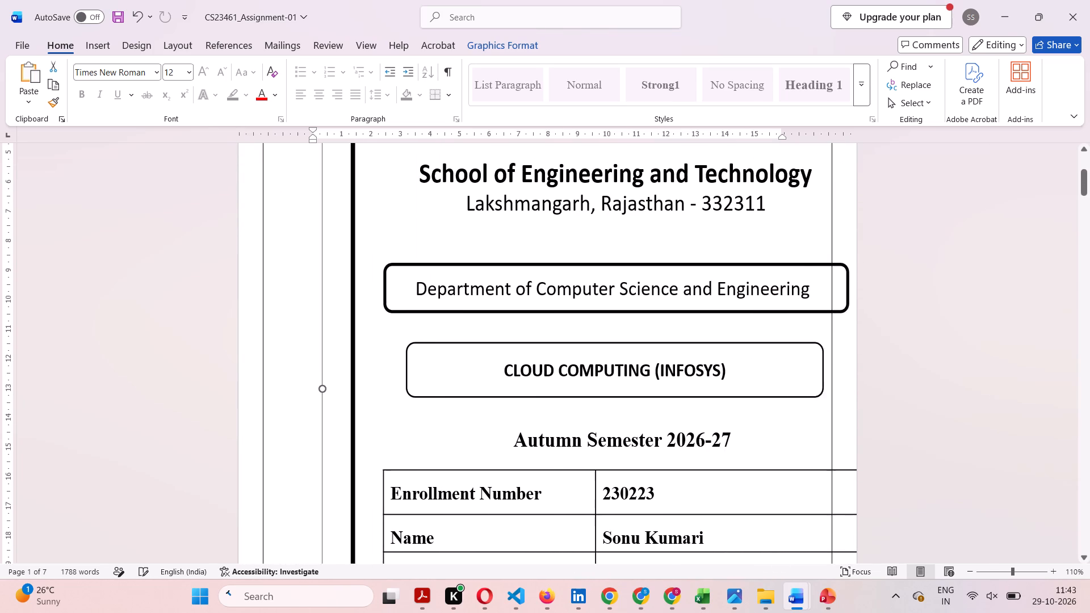
{"action": "left_click_drag", "start_coordinate": [393, 396], "coordinate": [330, 409]}
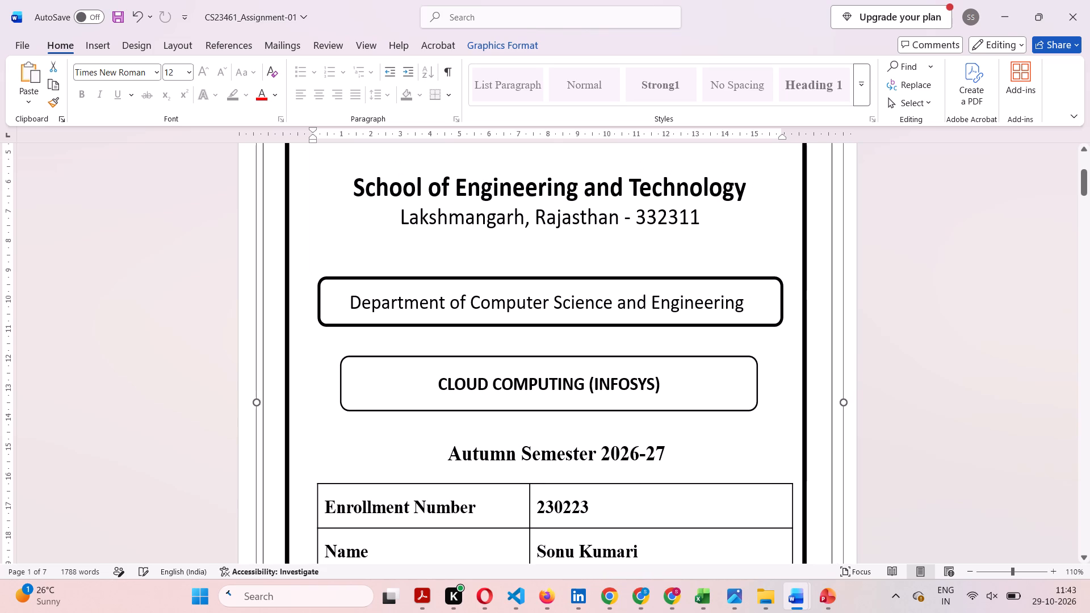
{"action": "left_click_drag", "start_coordinate": [330, 409], "coordinate": [324, 408]}
{"action": "scroll", "coordinate": [399, 393], "scroll_direction": "up", "scroll_amount": 2}
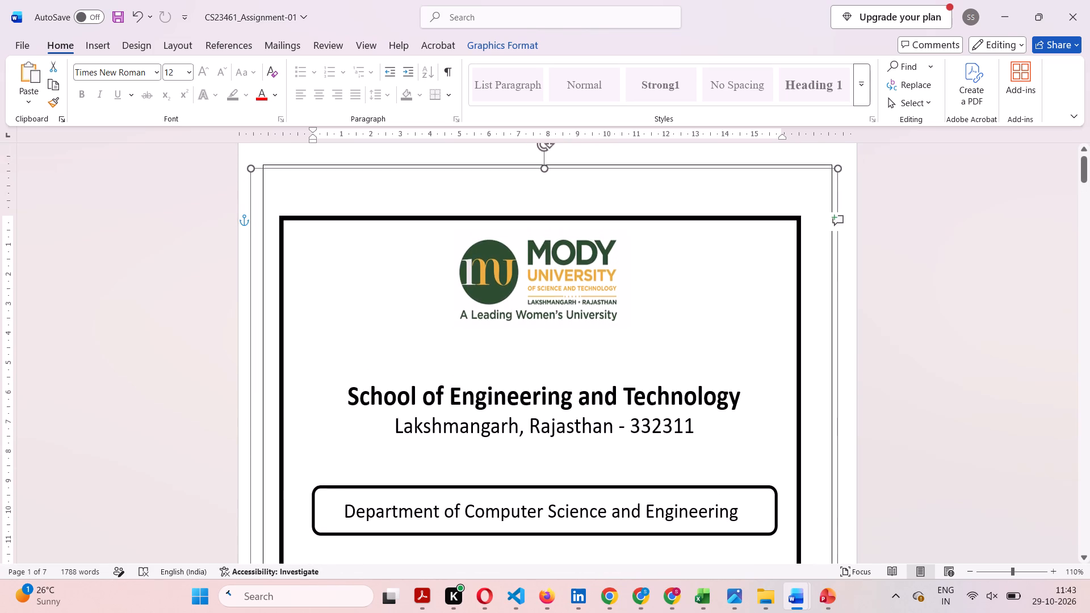
Move the cover graphic up until its thick frame sits just inside the top page border, and check the bottom fit.
{"action": "left_click_drag", "start_coordinate": [479, 318], "coordinate": [476, 275]}
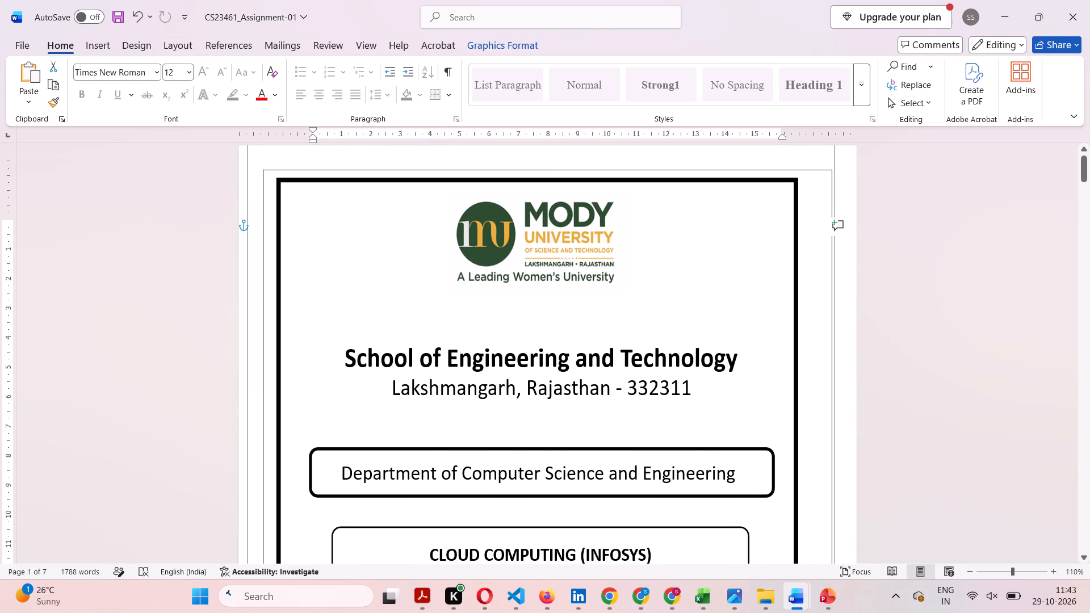
{"action": "left_click_drag", "start_coordinate": [476, 275], "coordinate": [476, 270]}
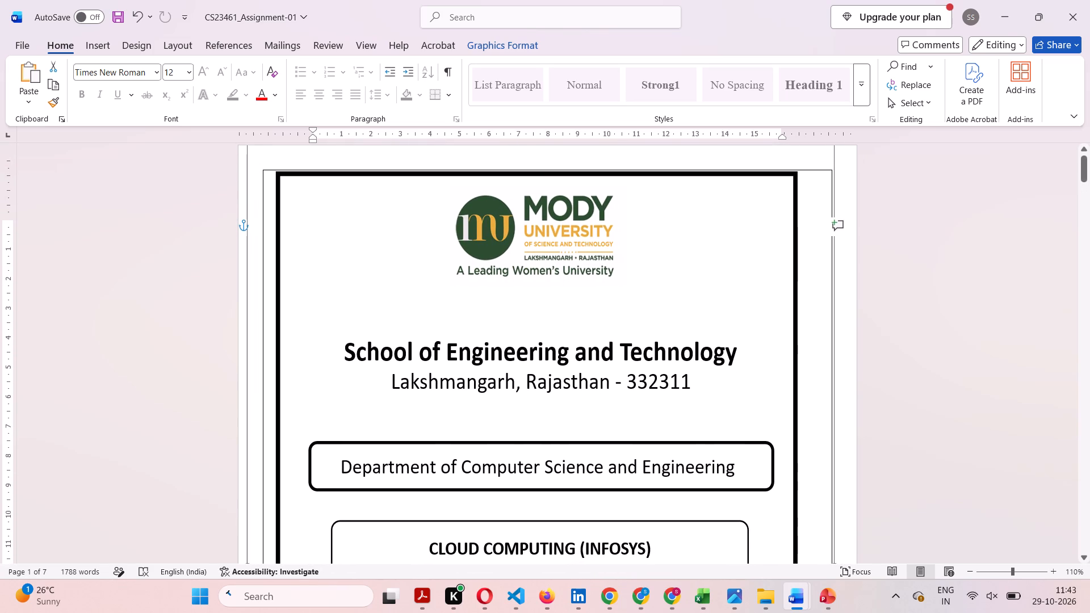
{"action": "left_click_drag", "start_coordinate": [476, 270], "coordinate": [476, 270]}
{"action": "scroll", "coordinate": [476, 270], "scroll_direction": "up", "scroll_amount": 1}
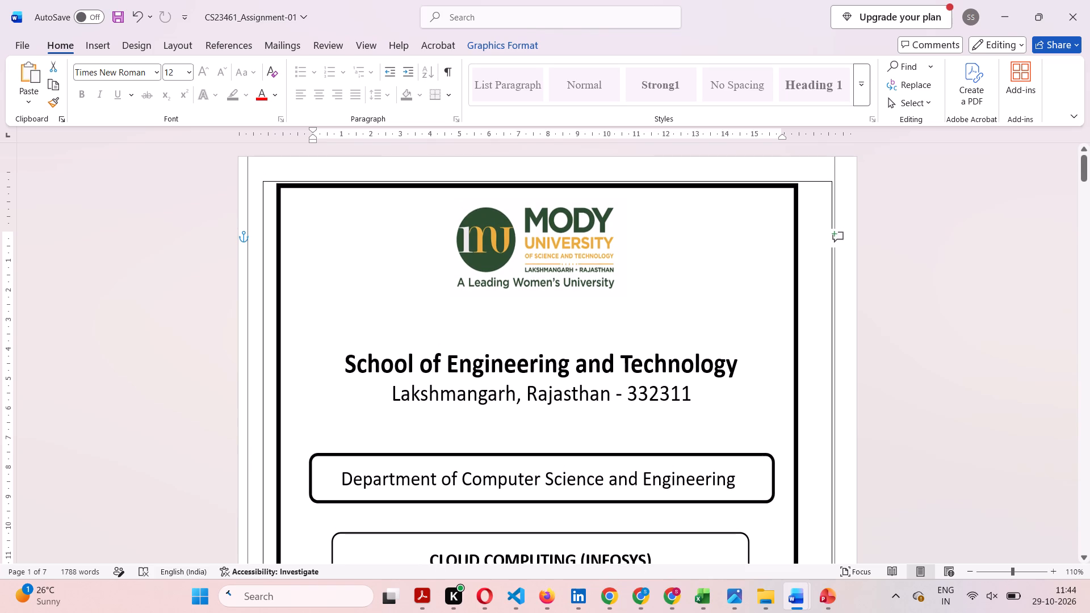
{"action": "scroll", "coordinate": [476, 270], "scroll_direction": "down", "scroll_amount": 4}
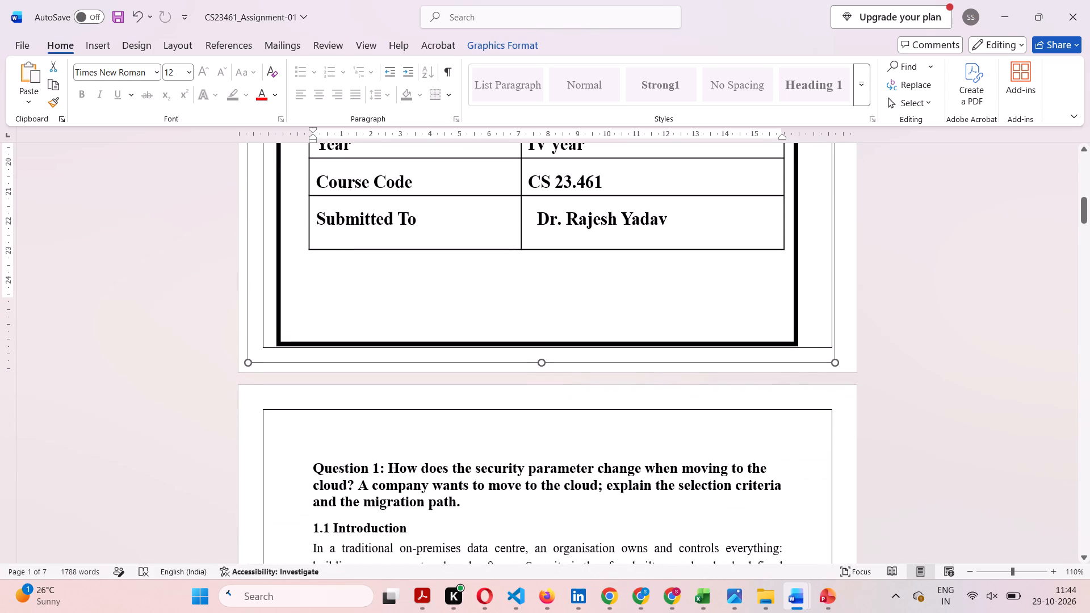
{"action": "left_click", "coordinate": [410, 360]}
{"action": "left_click", "coordinate": [425, 379]}
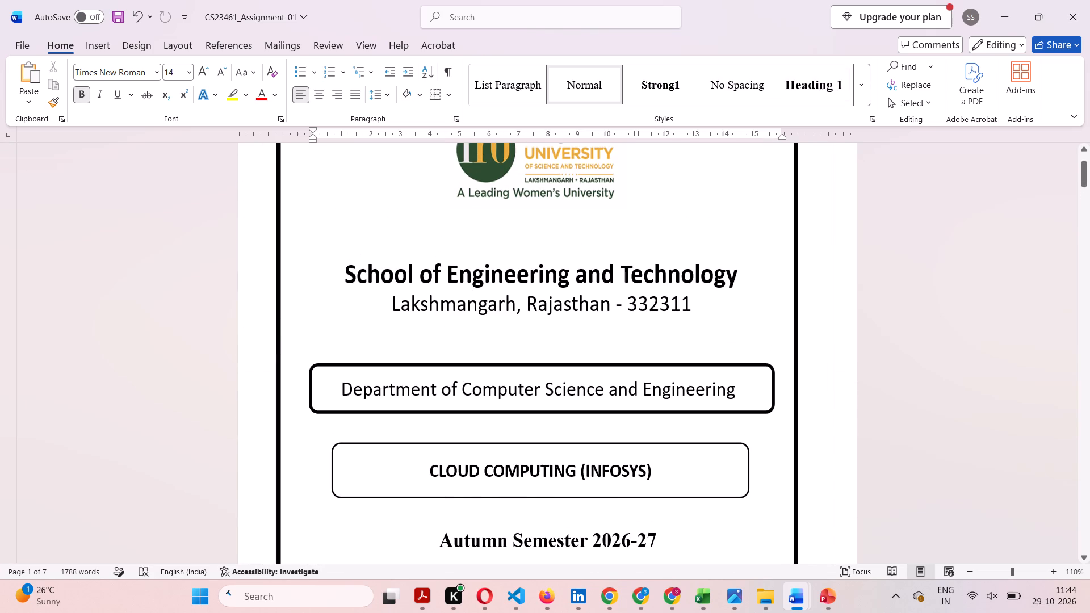
{"action": "scroll", "coordinate": [386, 347], "scroll_direction": "up", "scroll_amount": 2}
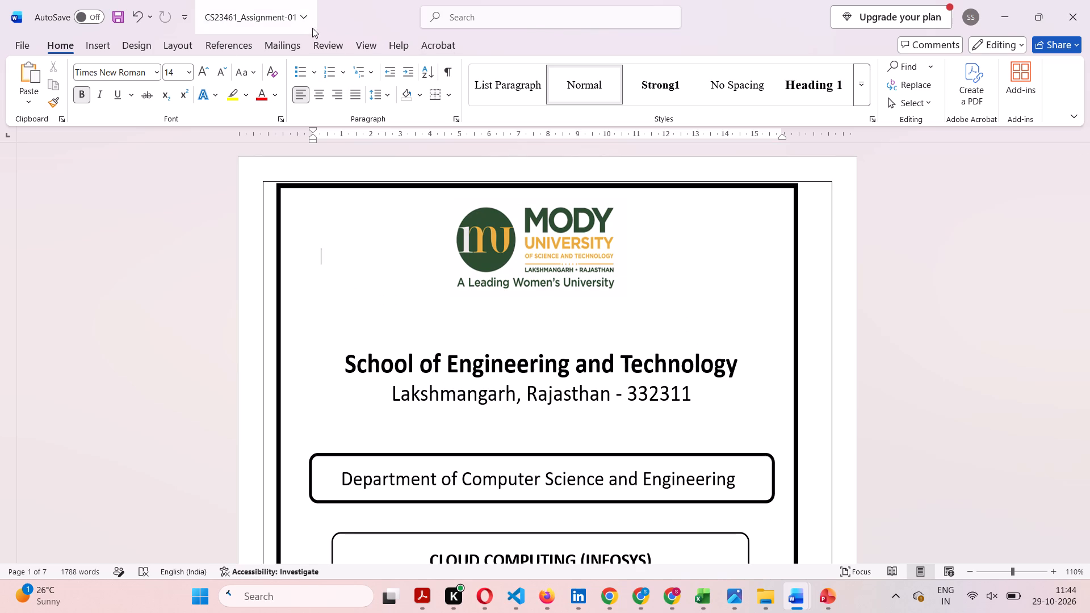
Remove the page border from the whole document by setting it to None.
{"action": "left_click", "coordinate": [166, 44]}
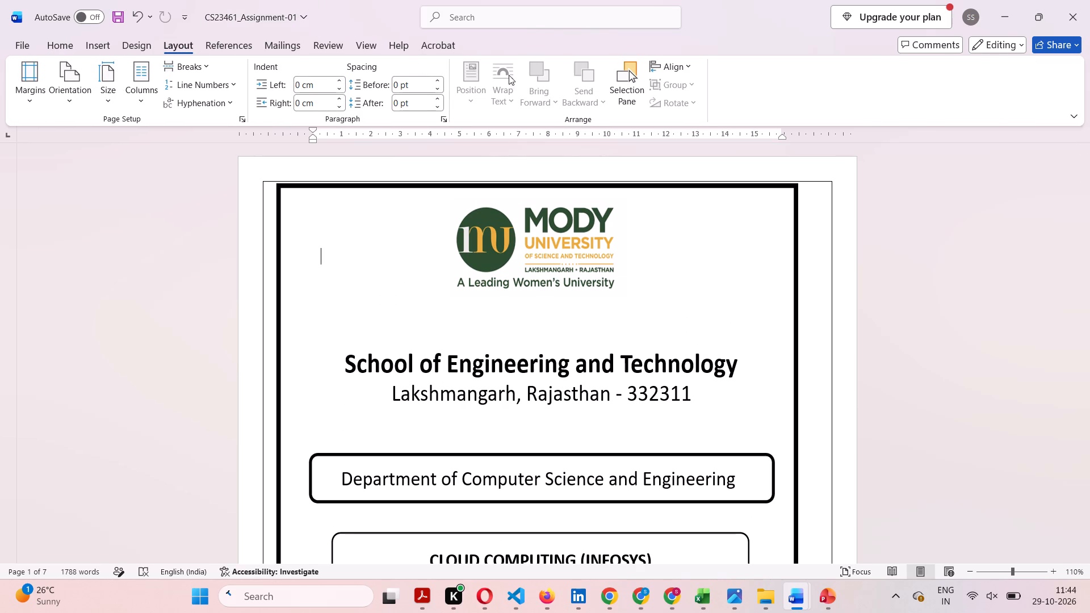
{"action": "left_click", "coordinate": [136, 40]}
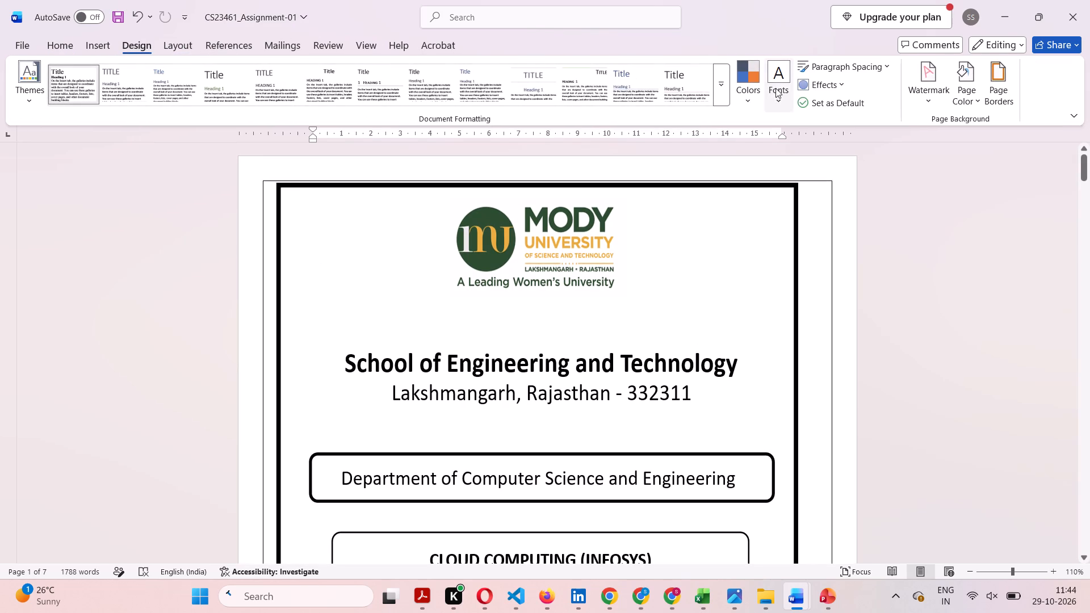
{"action": "left_click", "coordinate": [993, 90]}
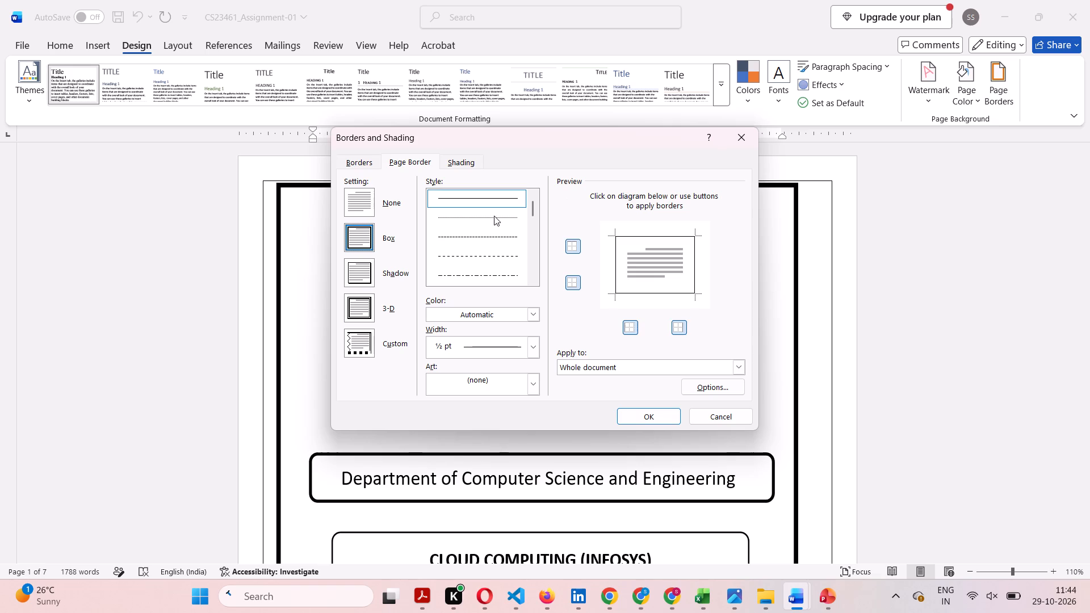
{"action": "left_click", "coordinate": [363, 200]}
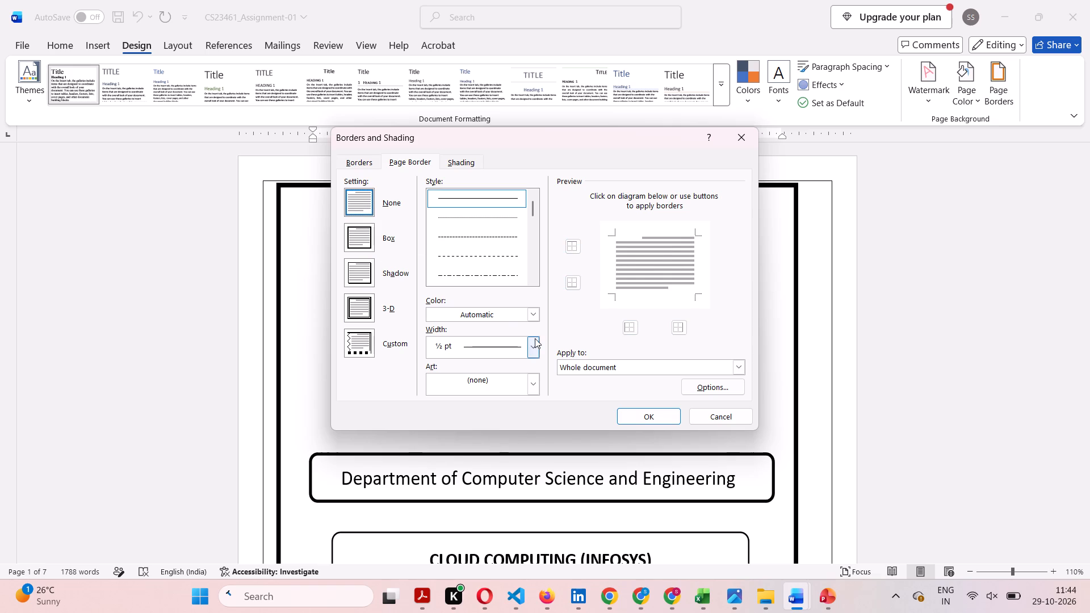
{"action": "left_click", "coordinate": [645, 418]}
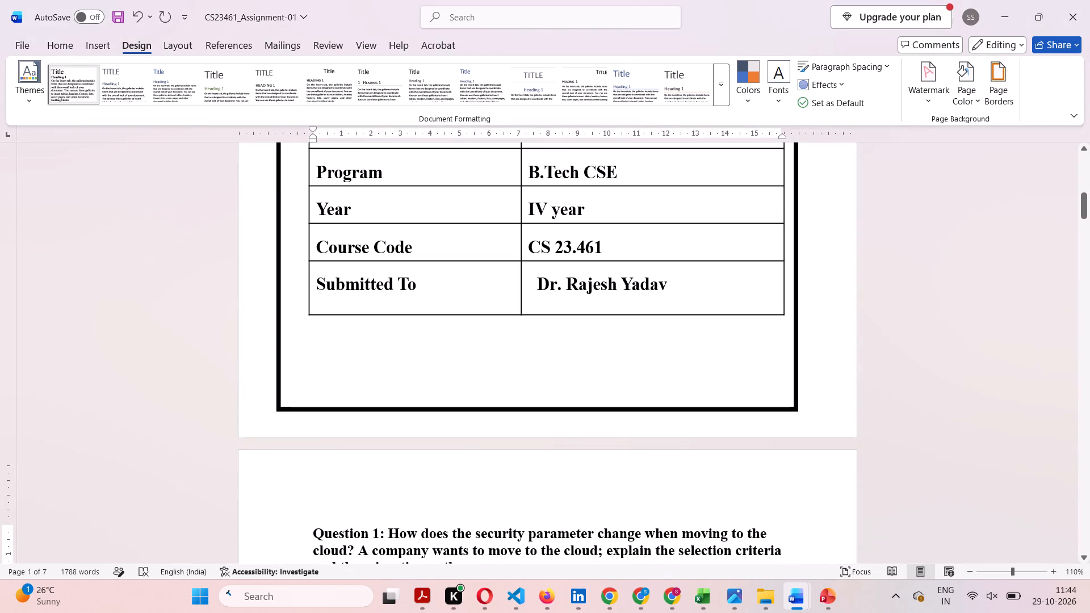
Move the cover graphic slightly right and up so its thick frame is better centred on the first page.
{"action": "scroll", "coordinate": [961, 415], "scroll_direction": "up", "scroll_amount": 3}
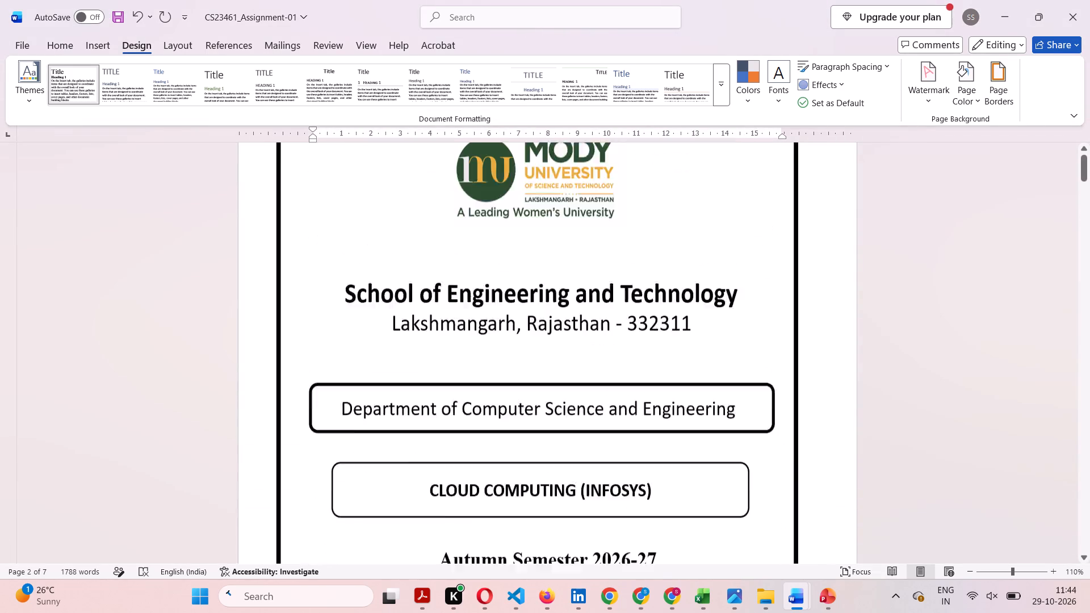
{"action": "scroll", "coordinate": [961, 415], "scroll_direction": "up", "scroll_amount": 1}
{"action": "left_click_drag", "start_coordinate": [702, 443], "coordinate": [711, 437]}
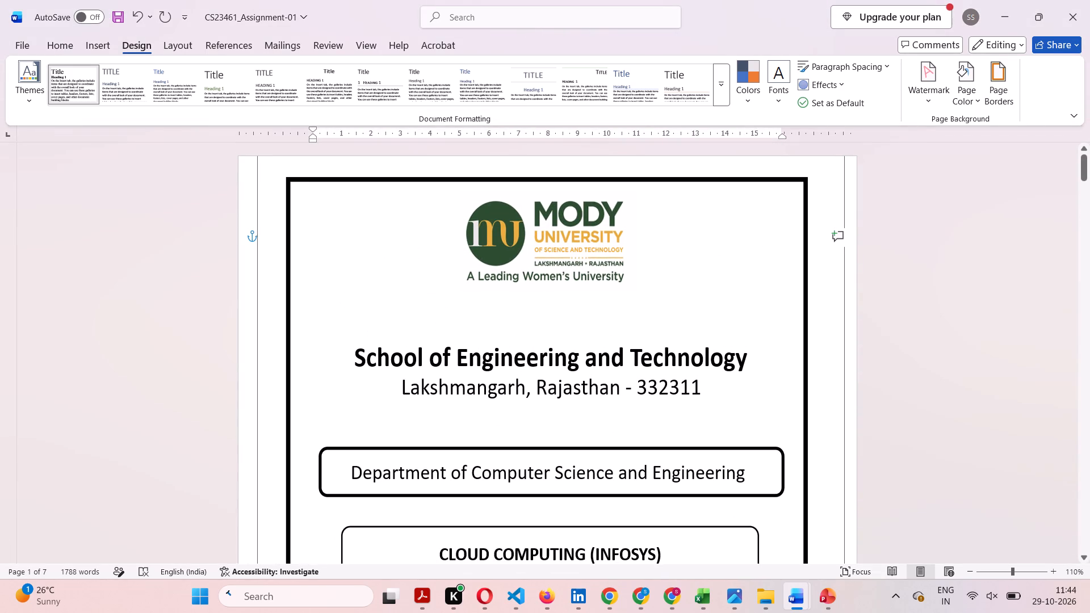
{"action": "left_click_drag", "start_coordinate": [711, 437], "coordinate": [706, 436]}
{"action": "left_click", "coordinate": [984, 454]}
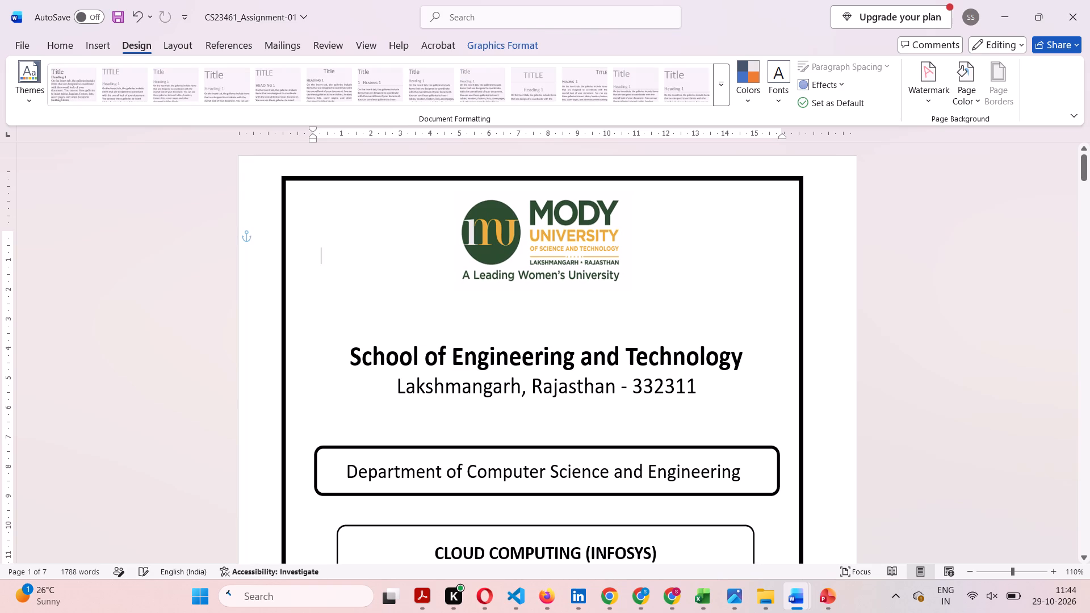
Review the layout of all the document's pages, from the cover page to the 2.7 Conclusion section.
{"action": "scroll", "coordinate": [743, 467], "scroll_direction": "down", "scroll_amount": 5}
{"action": "scroll", "coordinate": [743, 467], "scroll_direction": "up", "scroll_amount": 1, "text": "ctrl"}
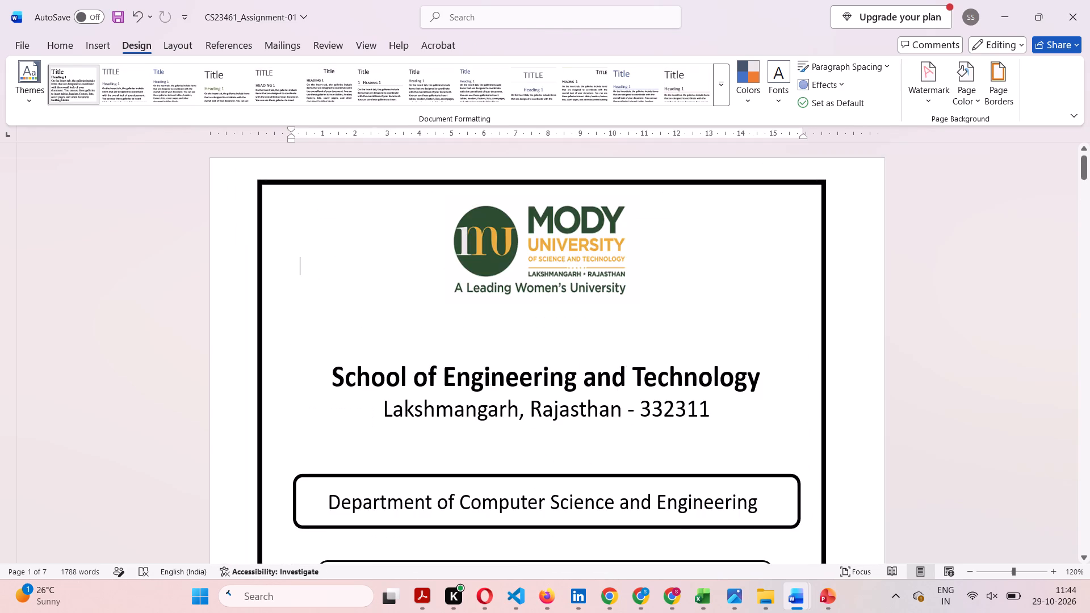
{"action": "scroll", "coordinate": [743, 467], "scroll_direction": "down", "scroll_amount": 6, "text": "ctrl"}
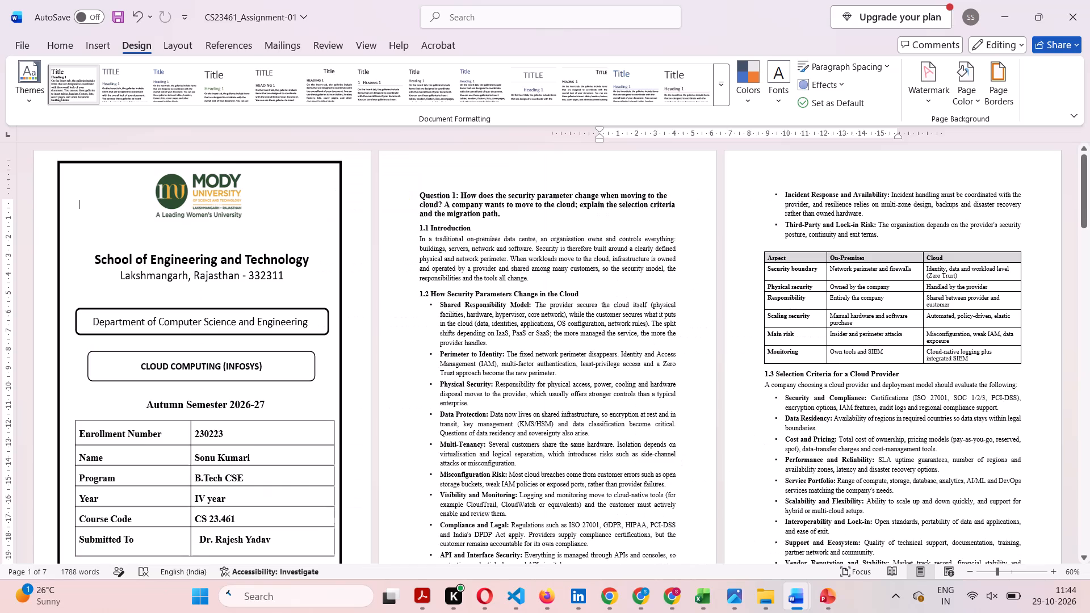
{"action": "scroll", "coordinate": [480, 455], "scroll_direction": "left", "scroll_amount": 2}
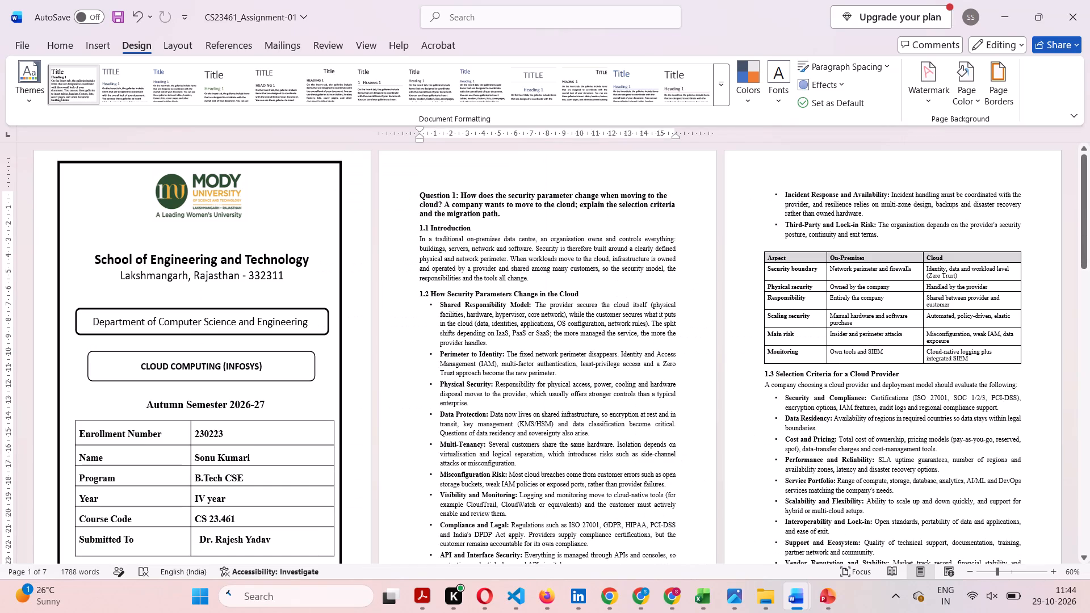
{"action": "scroll", "coordinate": [480, 455], "scroll_direction": "left", "scroll_amount": 1}
{"action": "scroll", "coordinate": [480, 455], "scroll_direction": "down", "scroll_amount": 2, "text": "ctrl"}
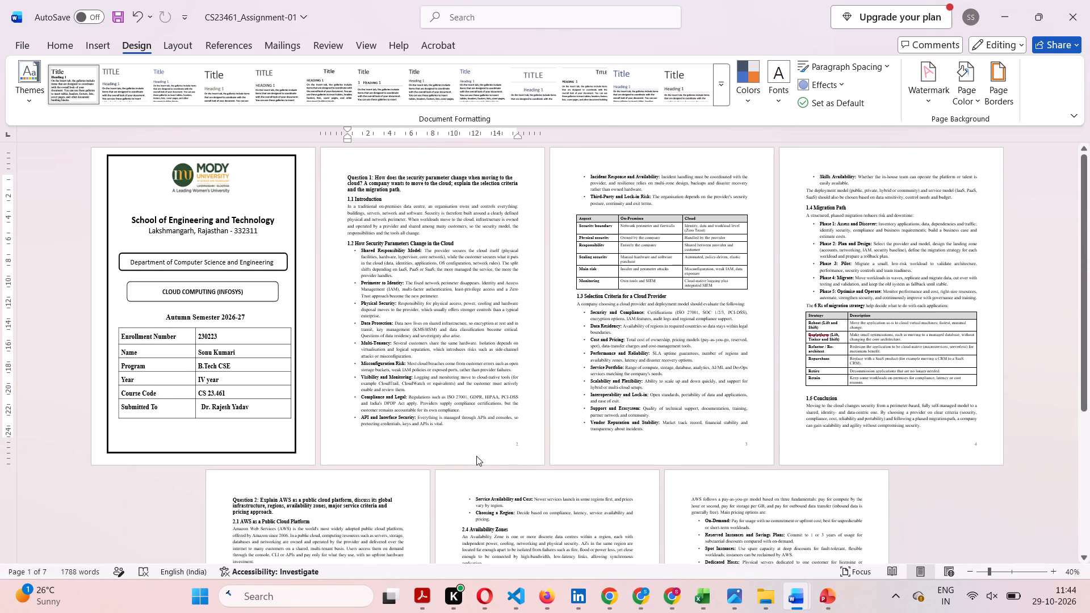
{"action": "scroll", "coordinate": [476, 456], "scroll_direction": "down", "scroll_amount": 5}
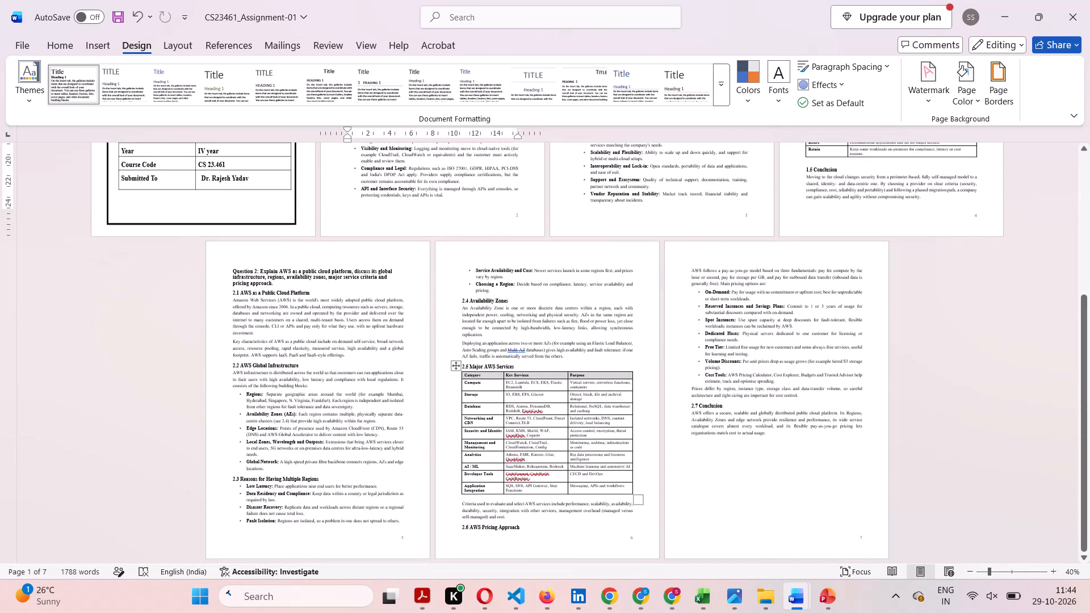
{"action": "scroll", "coordinate": [476, 456], "scroll_direction": "up", "scroll_amount": 3}
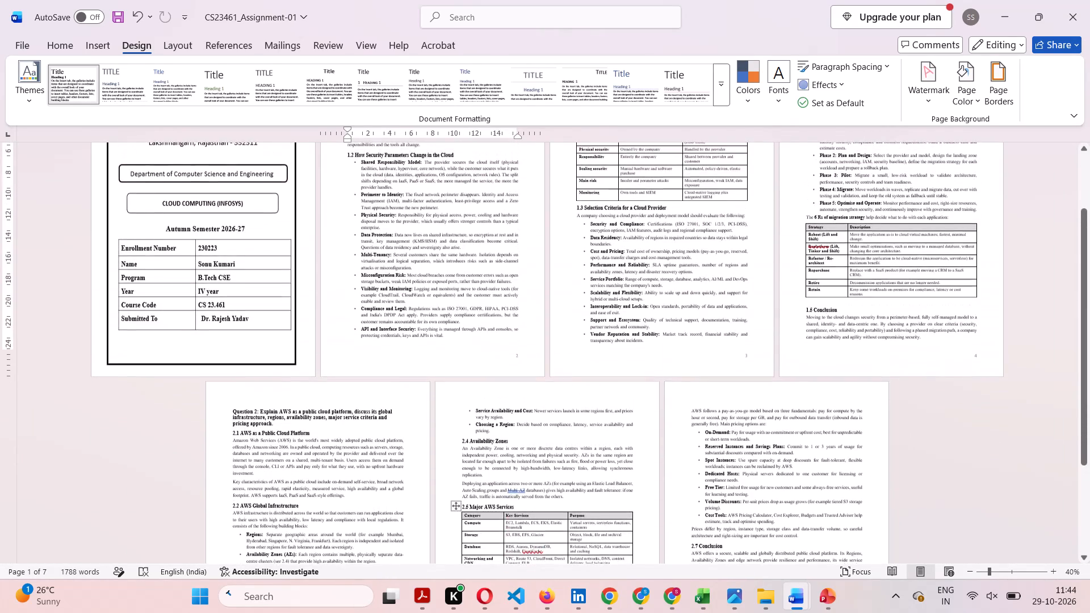
{"action": "scroll", "coordinate": [476, 456], "scroll_direction": "up", "scroll_amount": 3}
{"action": "left_click", "coordinate": [402, 406]}
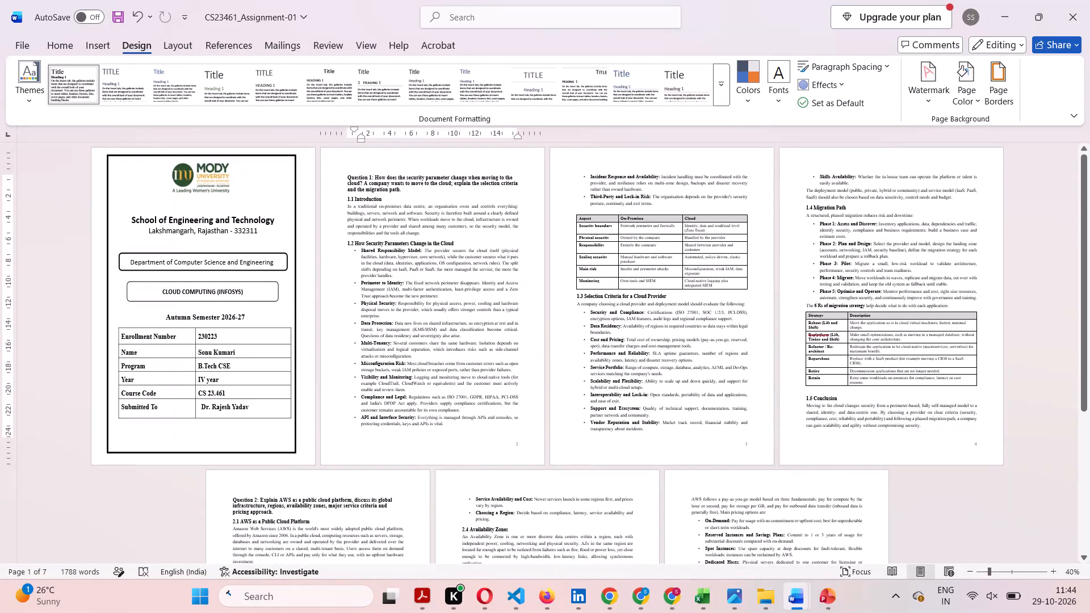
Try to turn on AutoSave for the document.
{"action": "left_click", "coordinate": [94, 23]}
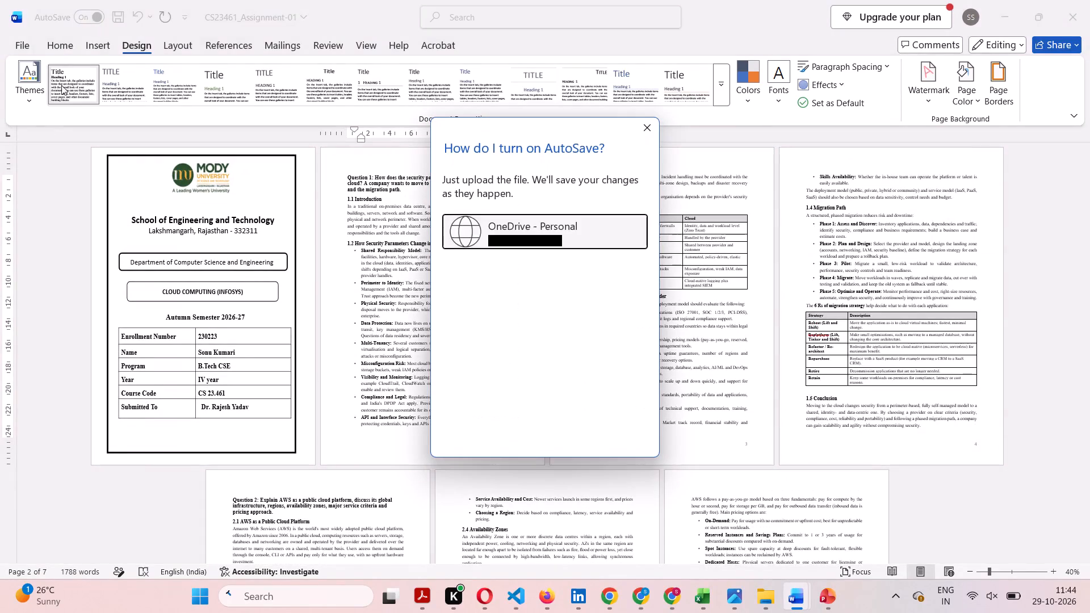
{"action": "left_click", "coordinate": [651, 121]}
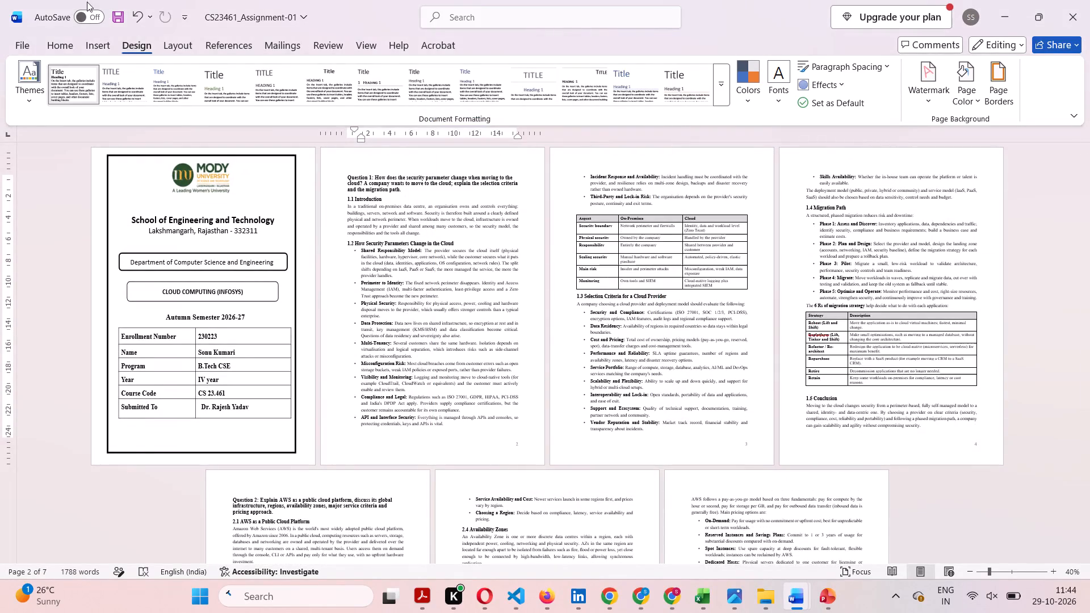
Examine the cover page up close, checking how the cover graphic sits on the page.
{"action": "scroll", "coordinate": [37, 330], "scroll_direction": "up", "scroll_amount": 3, "text": "ctrl"}
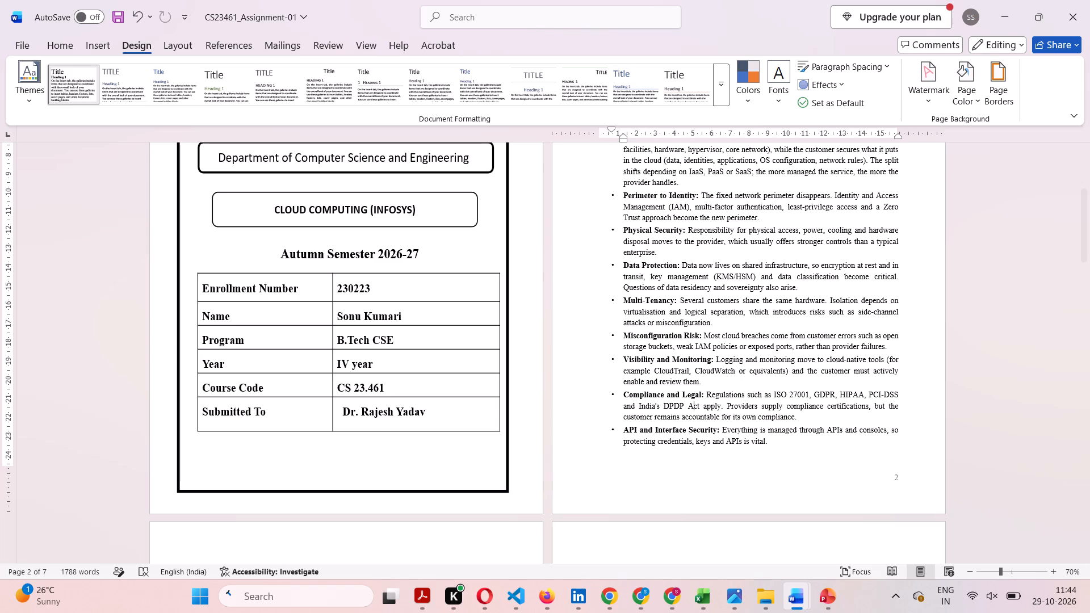
{"action": "scroll", "coordinate": [399, 387], "scroll_direction": "up", "scroll_amount": 3}
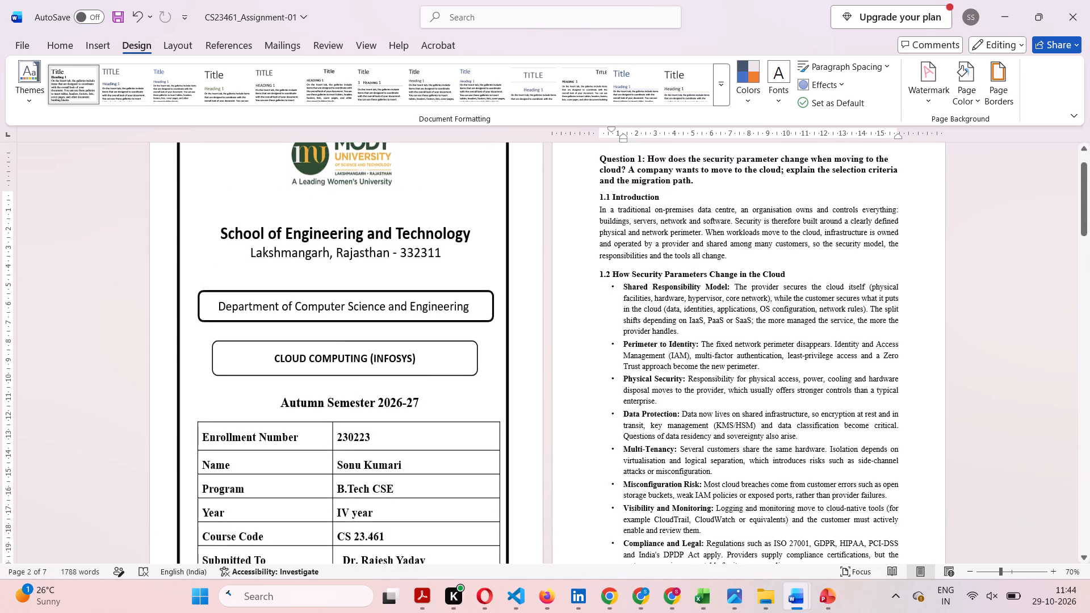
{"action": "scroll", "coordinate": [399, 387], "scroll_direction": "up", "scroll_amount": 1}
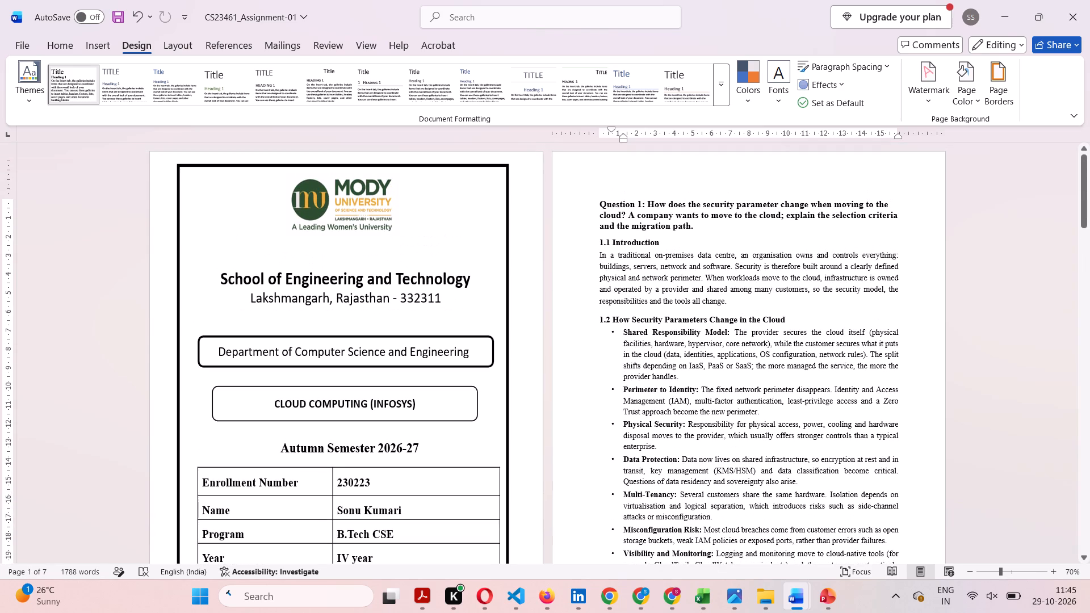
{"action": "left_click", "coordinate": [371, 216]}
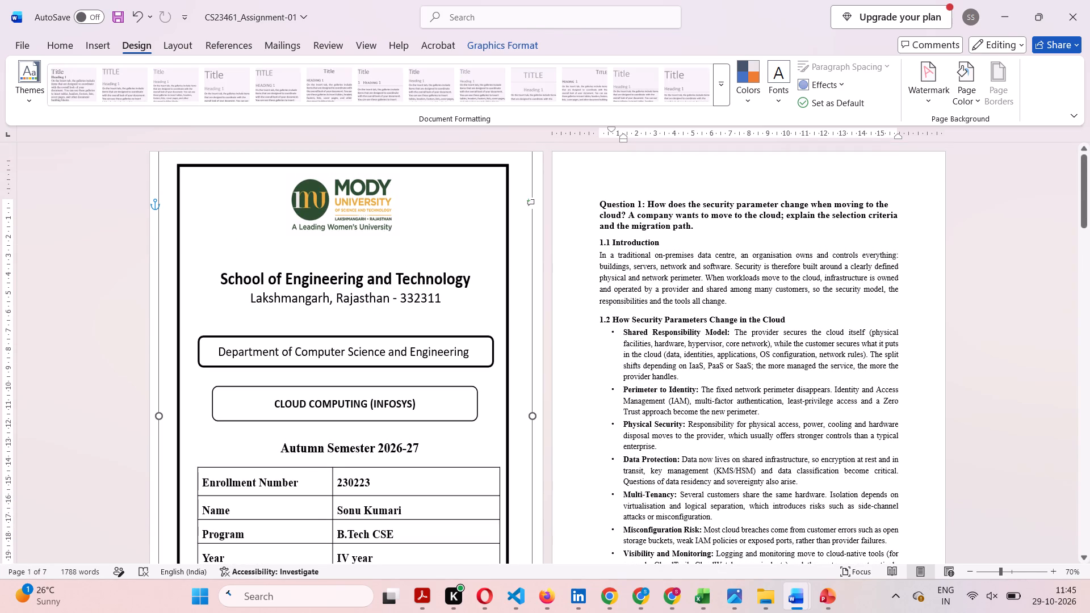
{"action": "left_click", "coordinate": [371, 216]}
{"action": "left_click", "coordinate": [371, 216]}
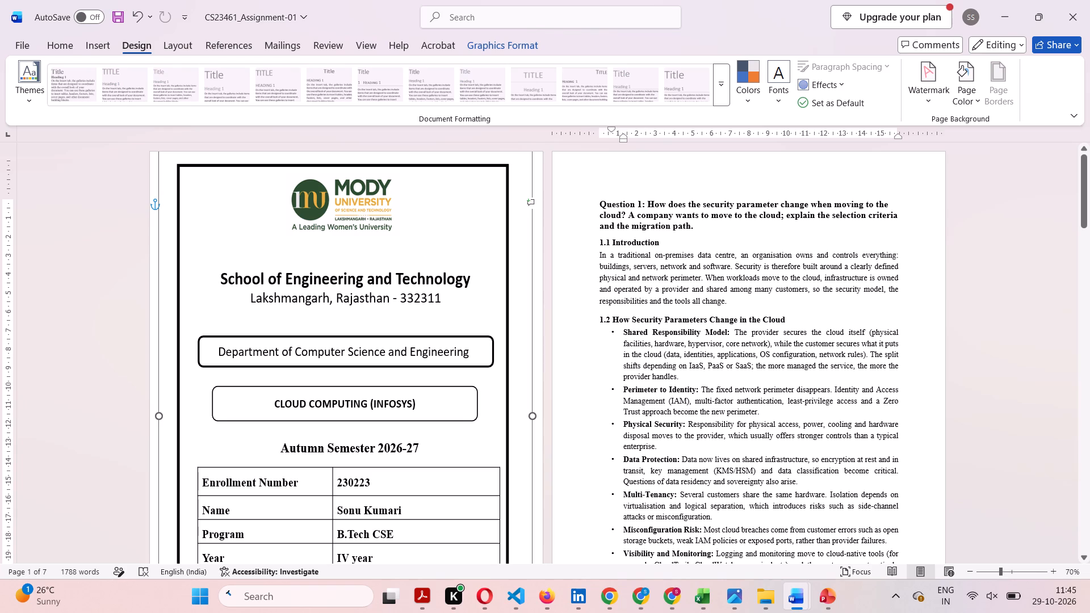
{"action": "left_click", "coordinate": [374, 216]}
{"action": "left_click", "coordinate": [103, 293]}
{"action": "left_click", "coordinate": [186, 326]}
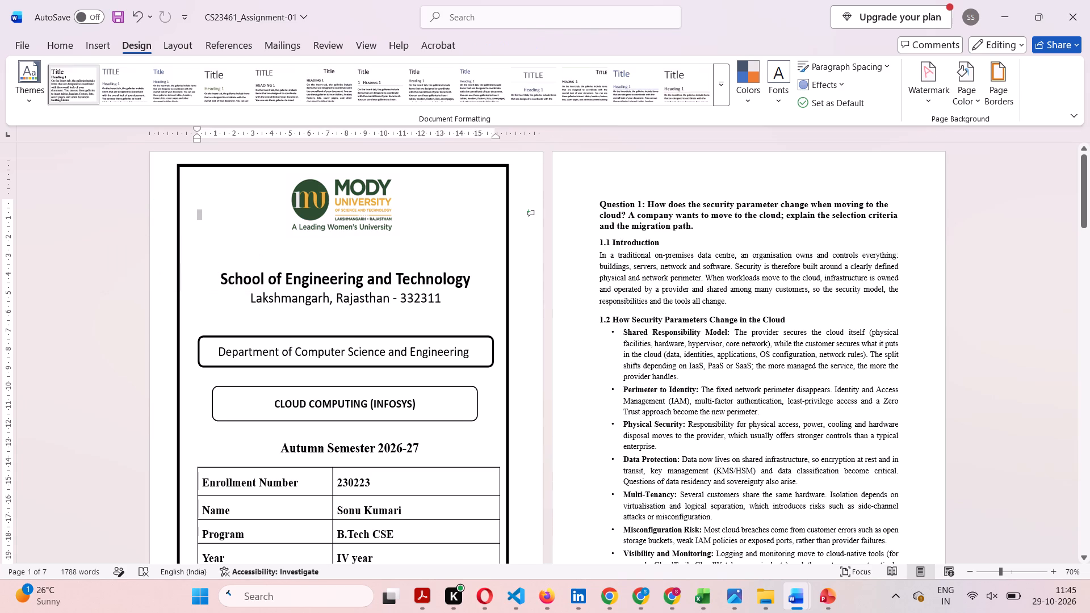
{"action": "left_click", "coordinate": [58, 316]}
Move the cover graphic slightly down on the first page to even out its top and bottom margins, and check the fit.
{"action": "scroll", "coordinate": [250, 369], "scroll_direction": "down", "scroll_amount": 1}
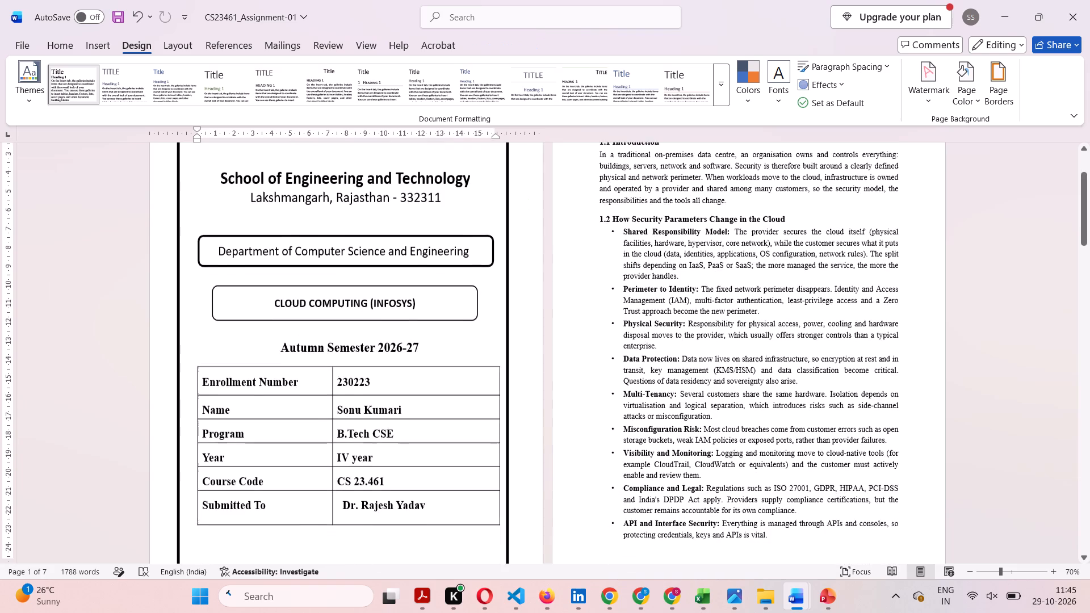
{"action": "scroll", "coordinate": [250, 369], "scroll_direction": "up", "scroll_amount": 1}
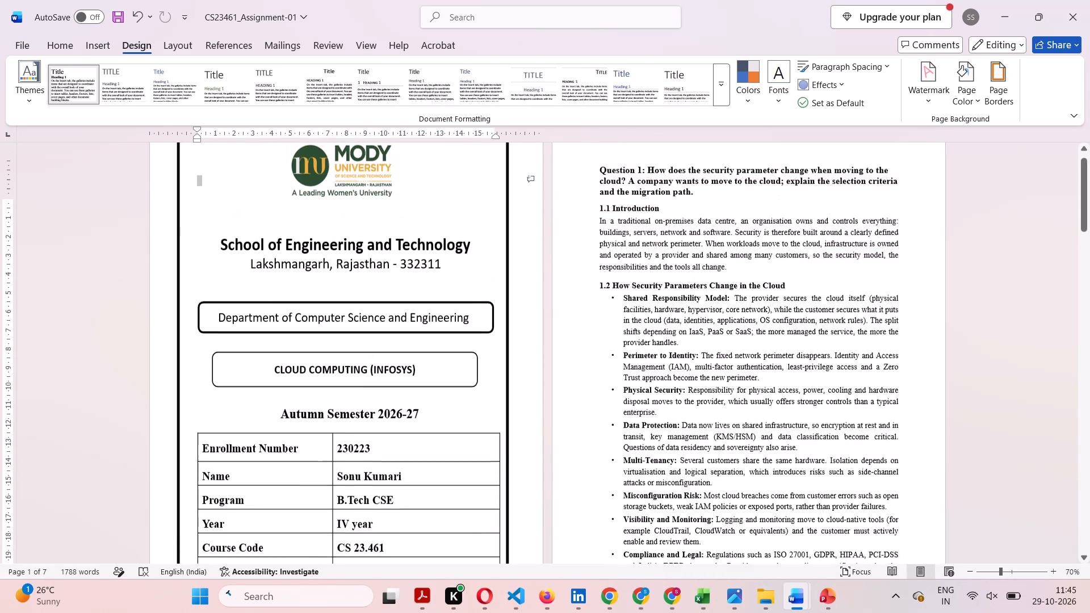
{"action": "scroll", "coordinate": [250, 369], "scroll_direction": "up", "scroll_amount": 1}
{"action": "left_click_drag", "start_coordinate": [341, 377], "coordinate": [342, 387]}
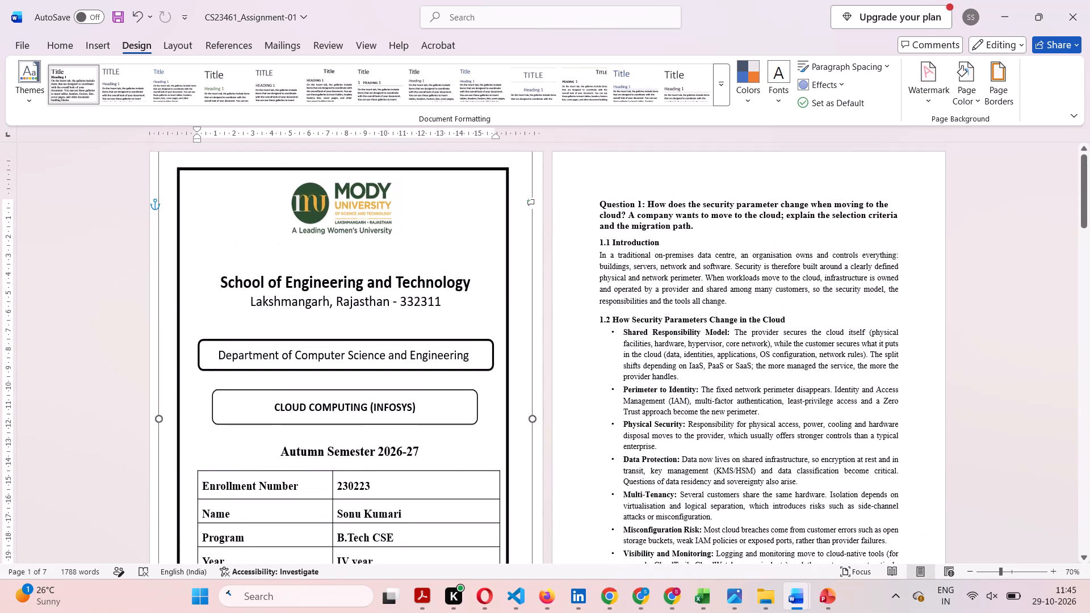
{"action": "left_click_drag", "start_coordinate": [342, 387], "coordinate": [342, 384]}
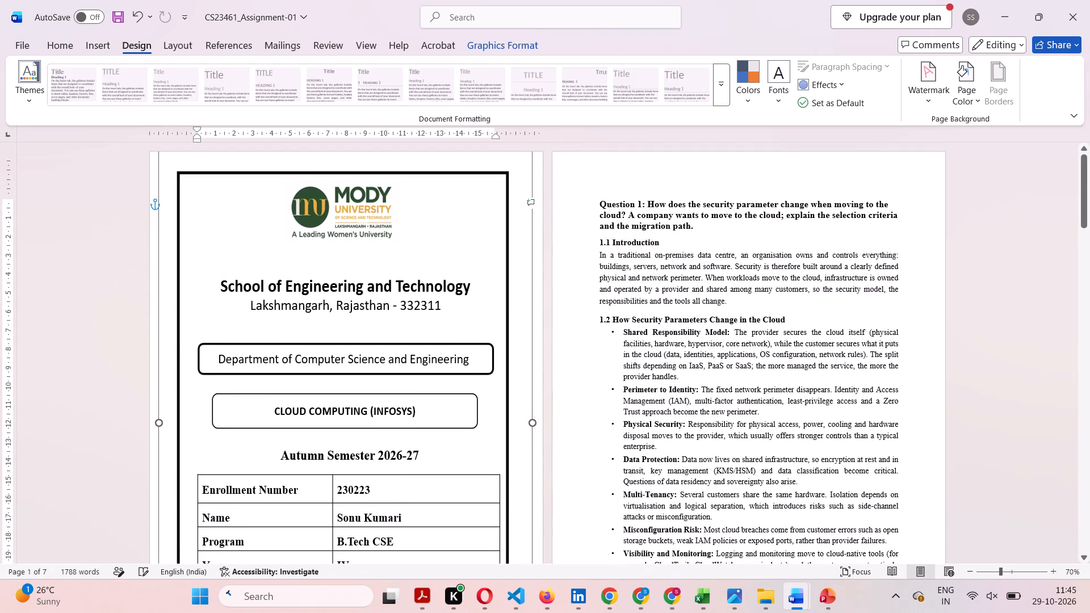
{"action": "left_click", "coordinate": [107, 358]}
{"action": "scroll", "coordinate": [276, 325], "scroll_direction": "down", "scroll_amount": 1}
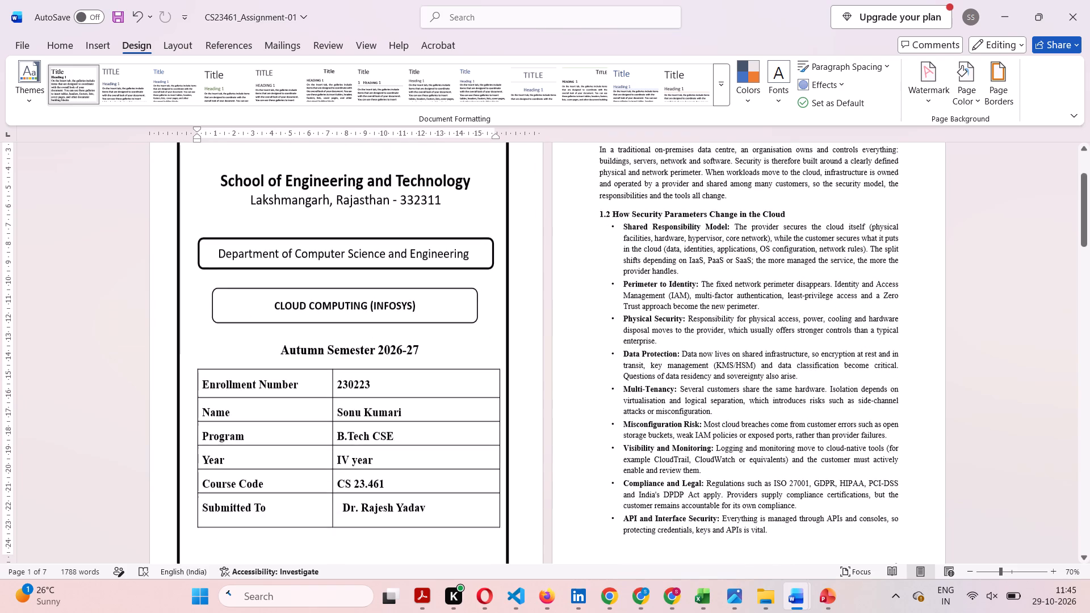
{"action": "scroll", "coordinate": [276, 325], "scroll_direction": "down", "scroll_amount": 1}
{"action": "scroll", "coordinate": [276, 325], "scroll_direction": "up", "scroll_amount": 2}
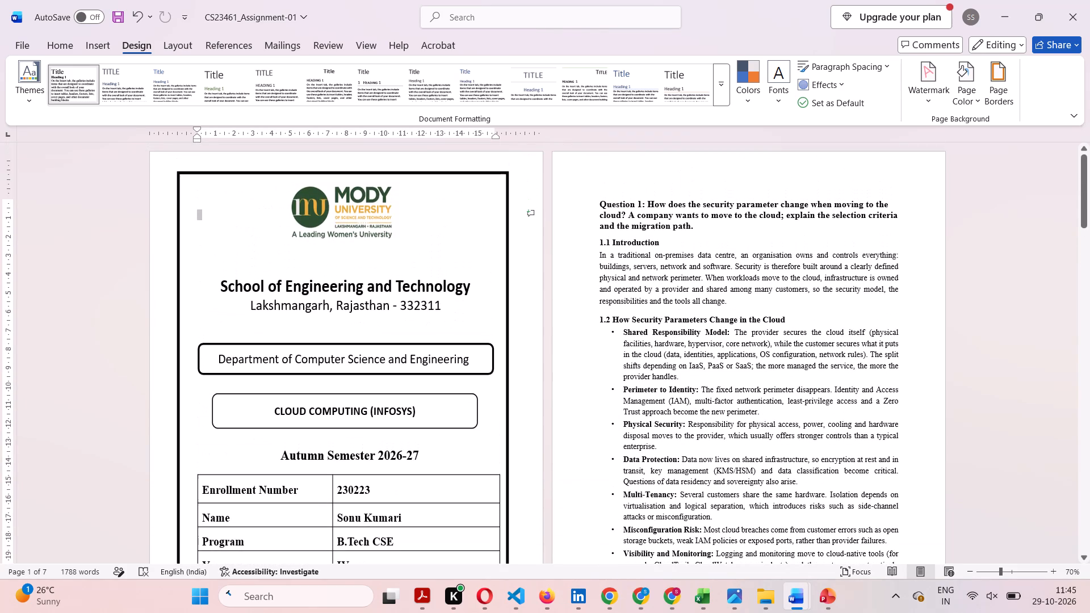
{"action": "scroll", "coordinate": [611, 390], "scroll_direction": "down", "scroll_amount": 10}
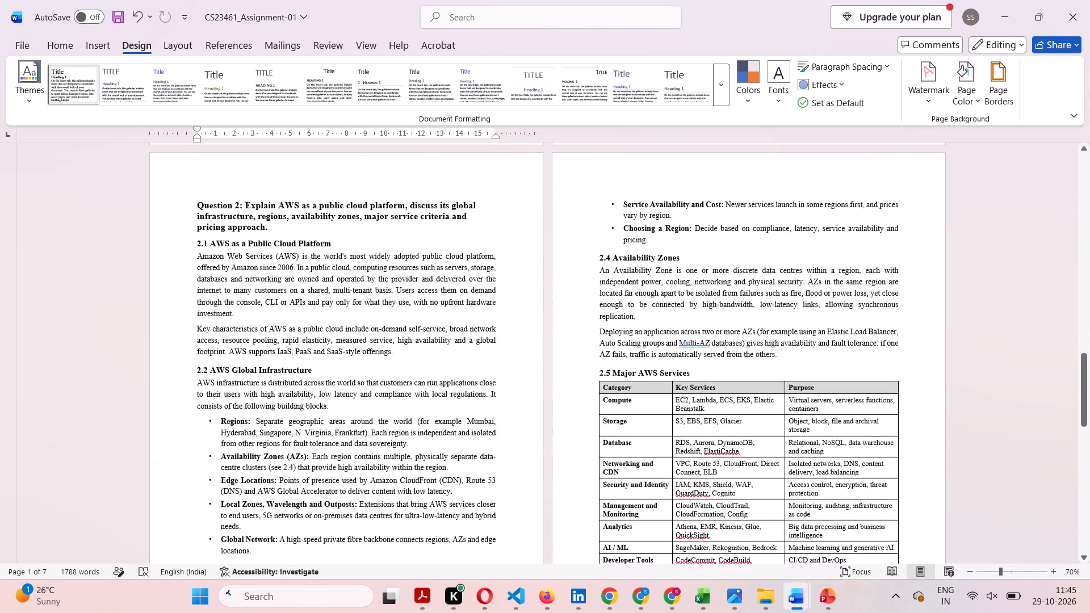
{"action": "left_click", "coordinate": [10, 43]}
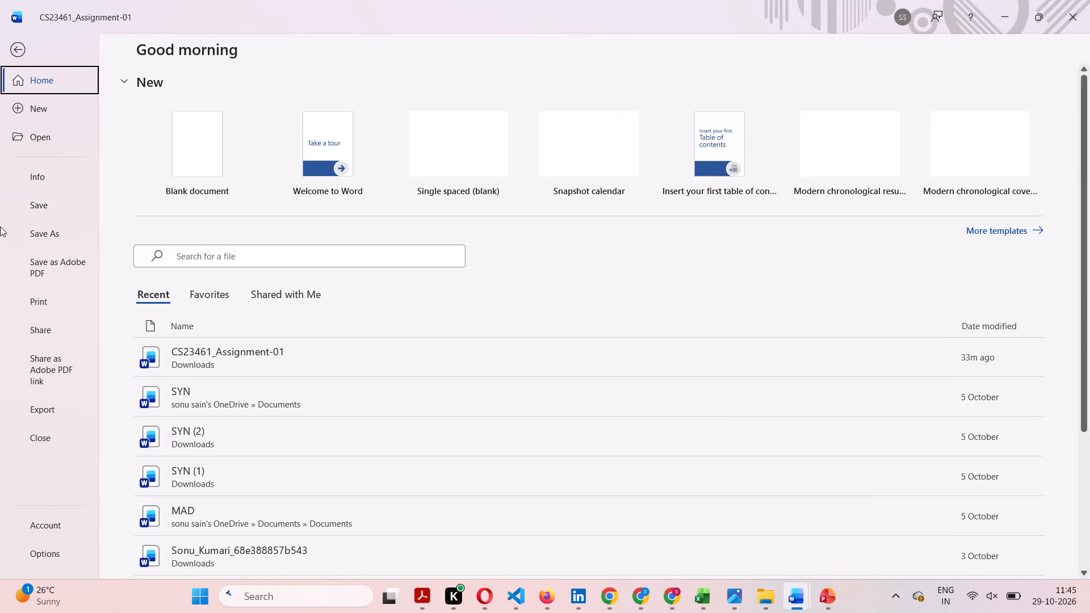
{"action": "left_click", "coordinate": [56, 235]}
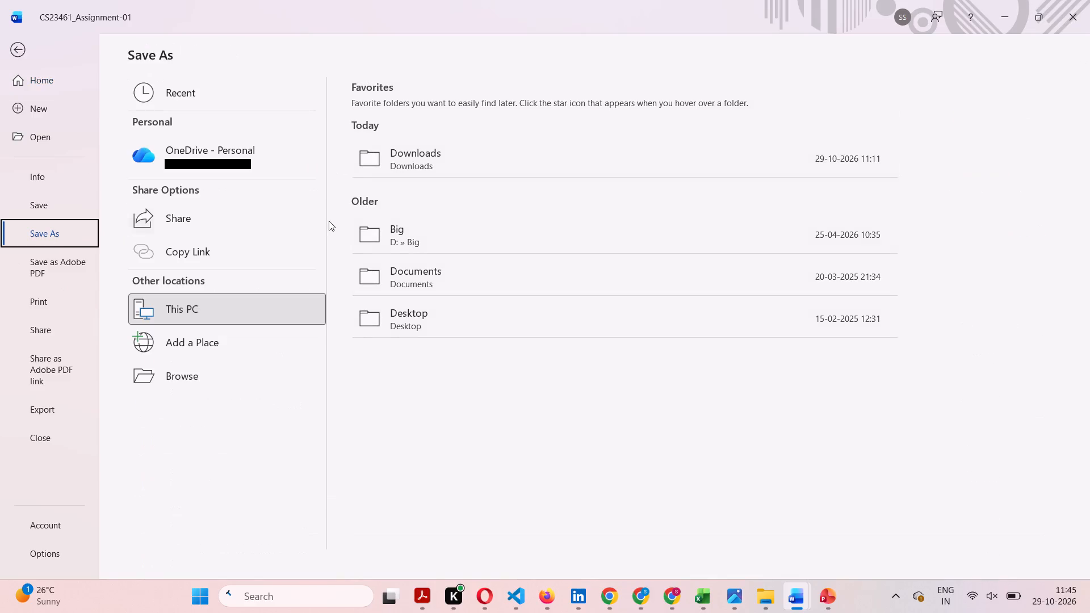
{"action": "left_click", "coordinate": [33, 208]}
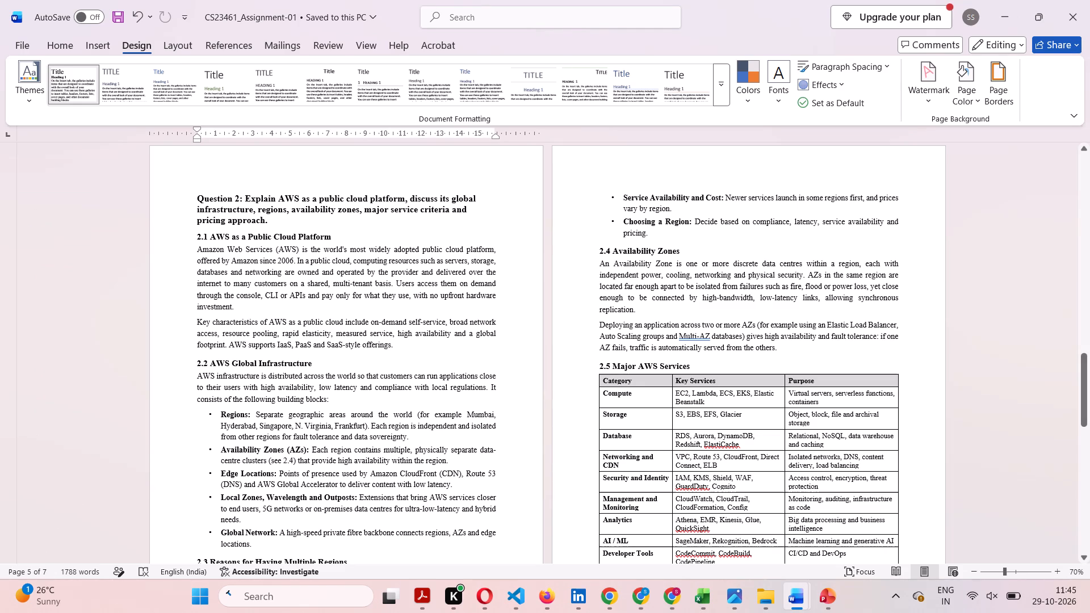
Turn on AutoSave for the document by uploading it to the personal OneDrive.
{"action": "left_click", "coordinate": [384, 0]}
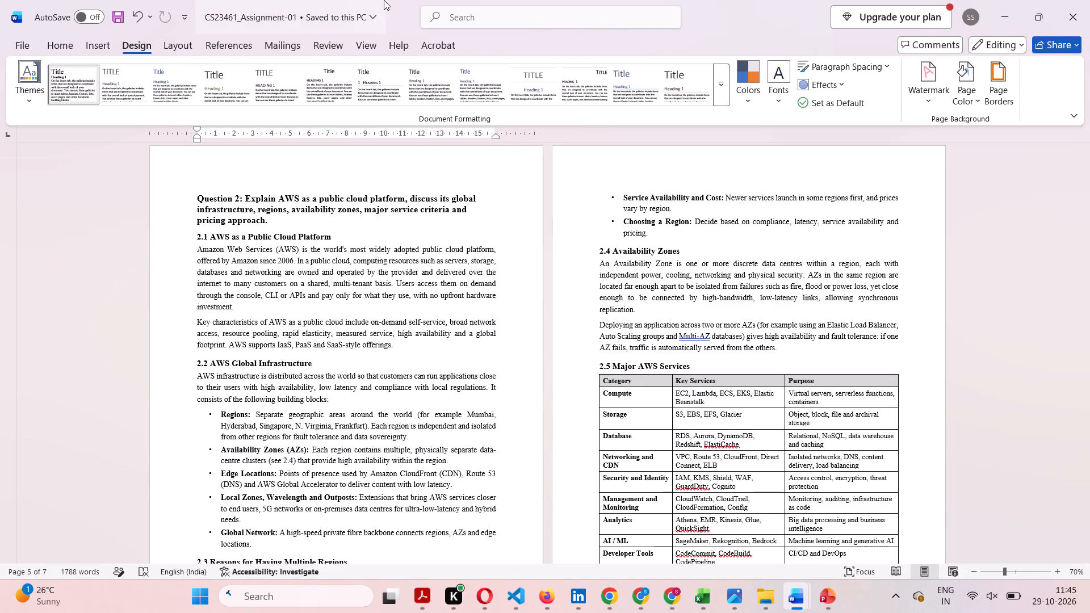
{"action": "left_click", "coordinate": [325, 13]}
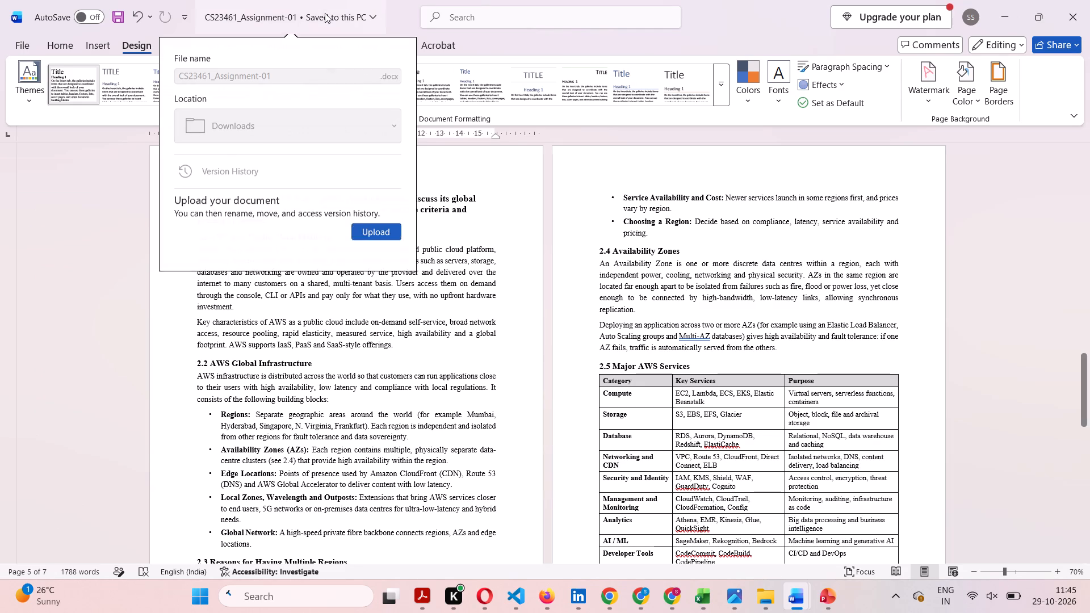
{"action": "left_click", "coordinate": [118, 157]}
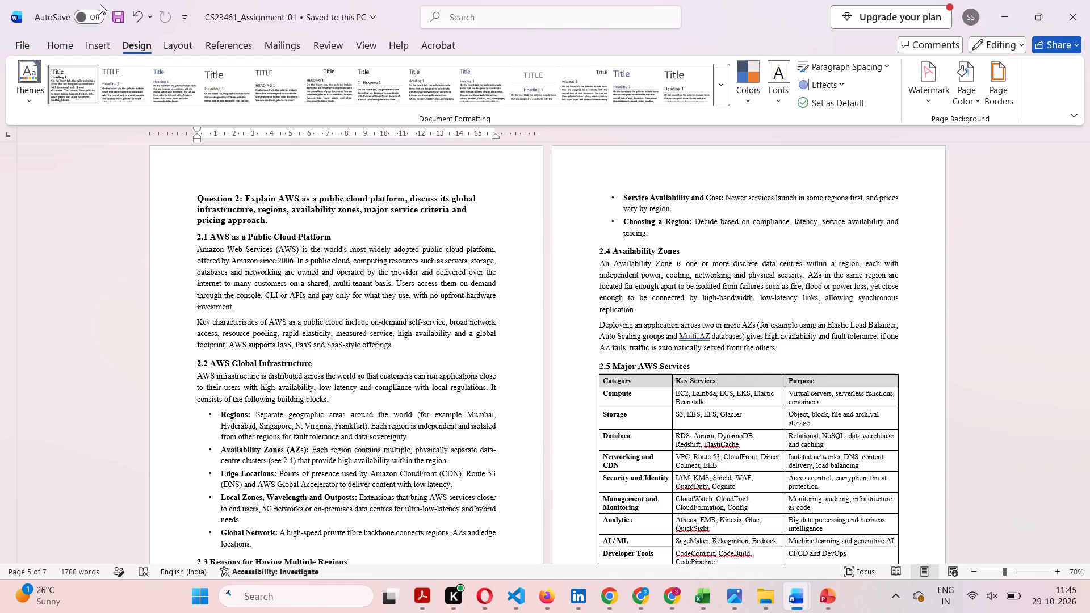
{"action": "left_click", "coordinate": [95, 14]}
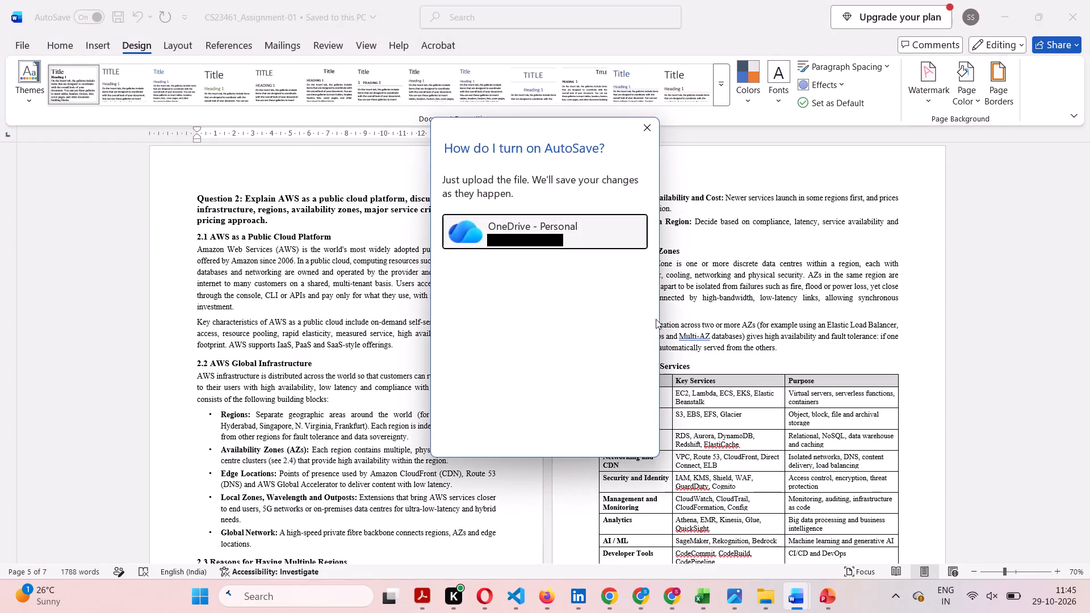
{"action": "left_click", "coordinate": [567, 224]}
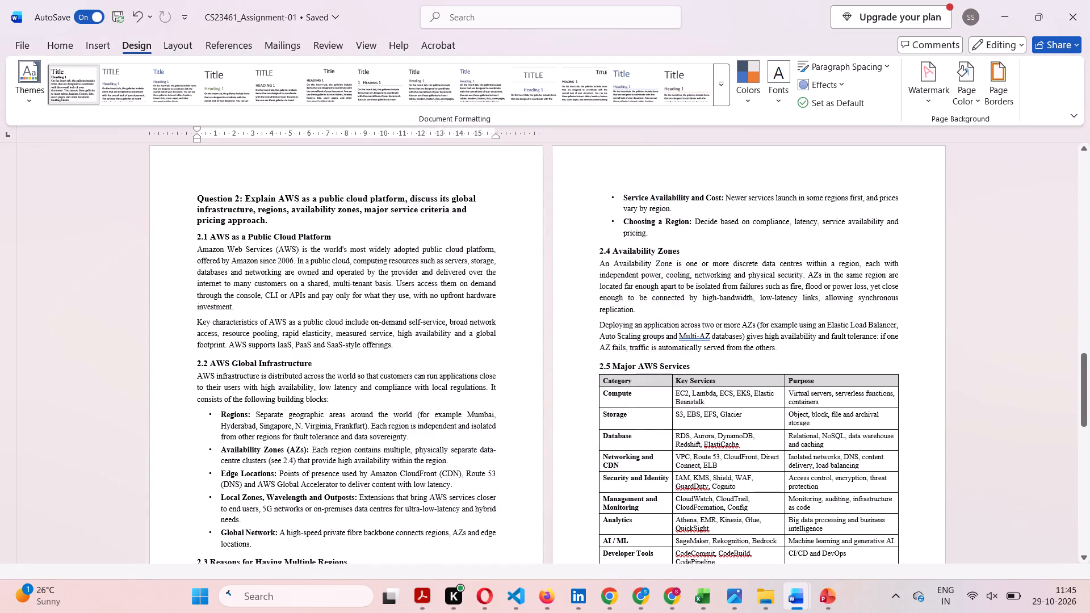
Minimize the assignment document's window.
{"action": "left_click", "coordinate": [1000, 16]}
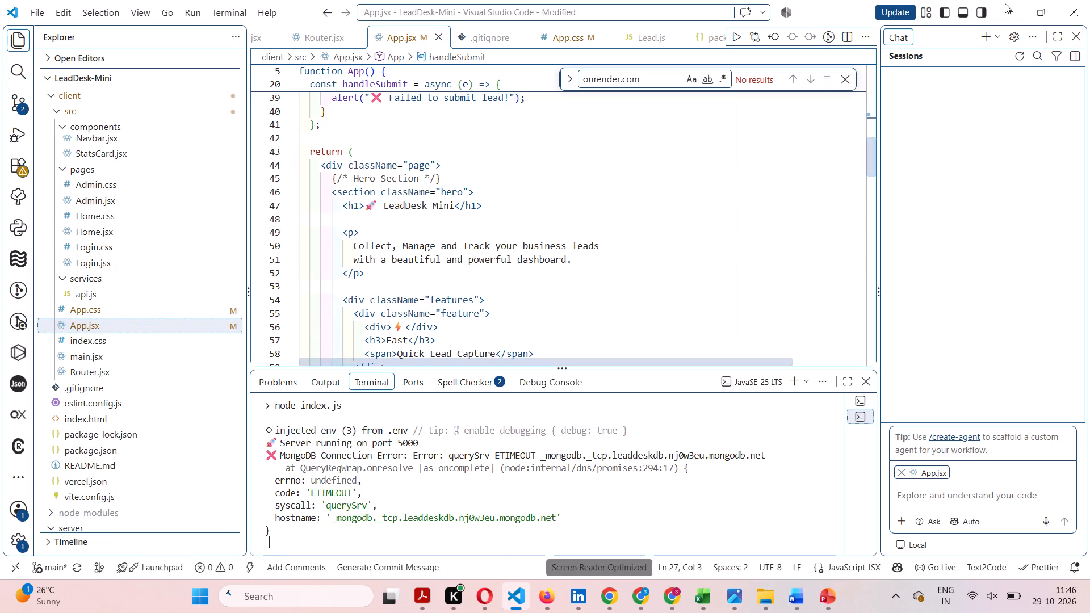